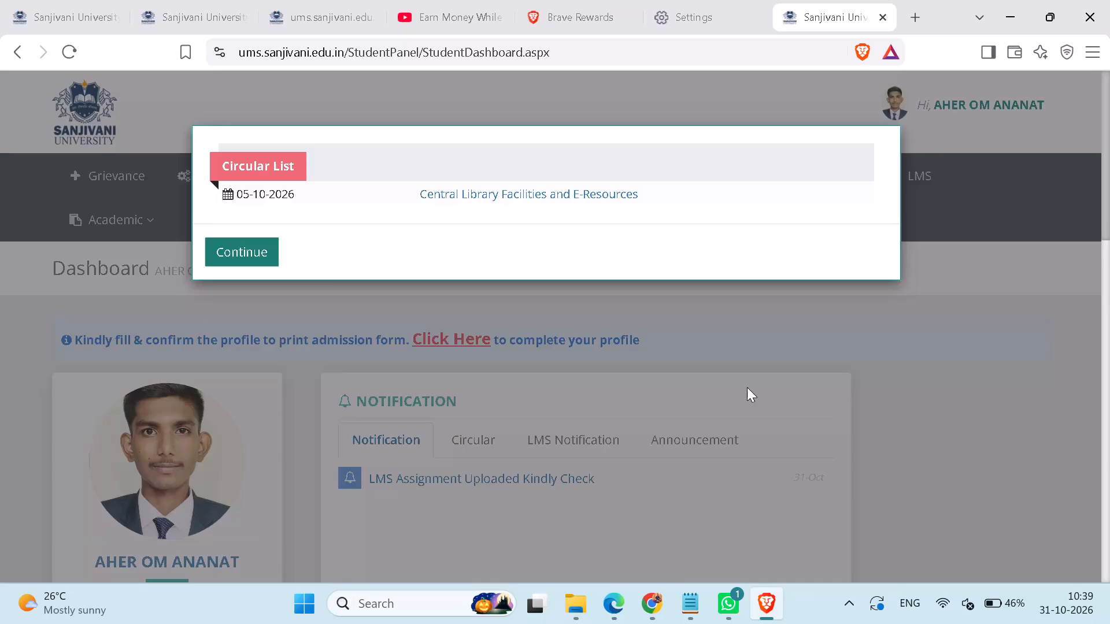
Dismiss the circular list notice and open the MAP Fill Form page with its list of regulations.
left_click(260, 246)
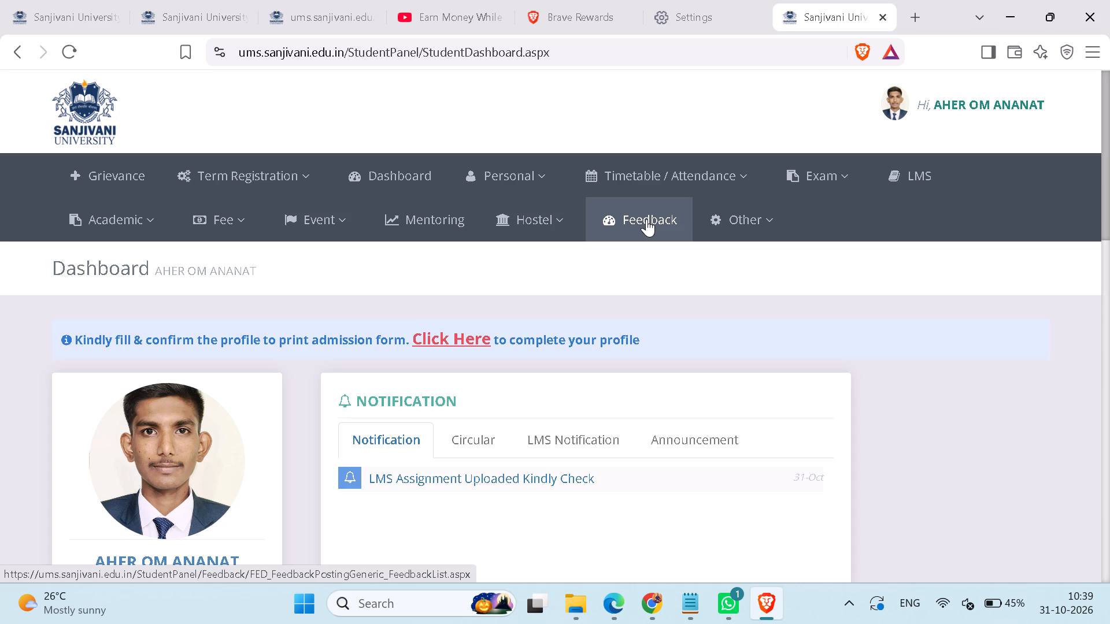
left_click(739, 205)
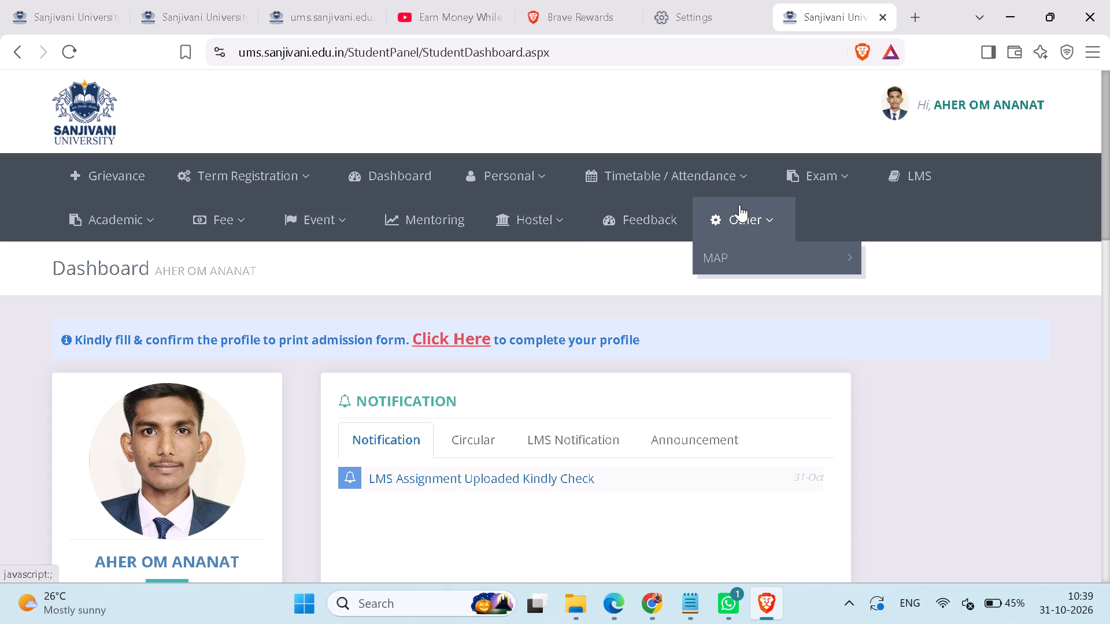
left_click(728, 255)
left_click(890, 237)
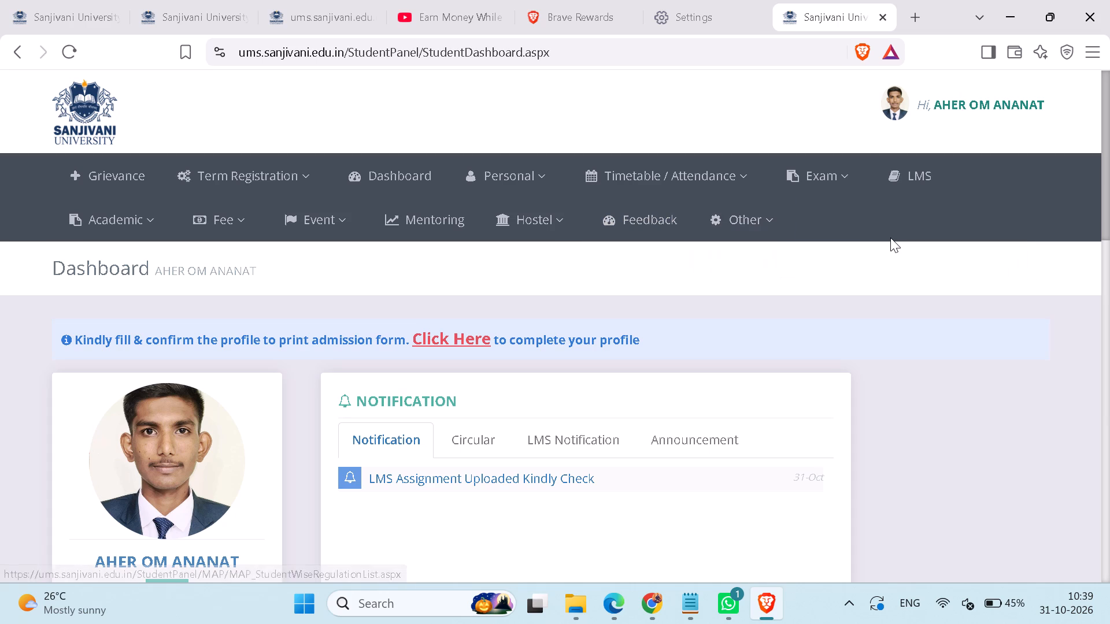
left_click(756, 214)
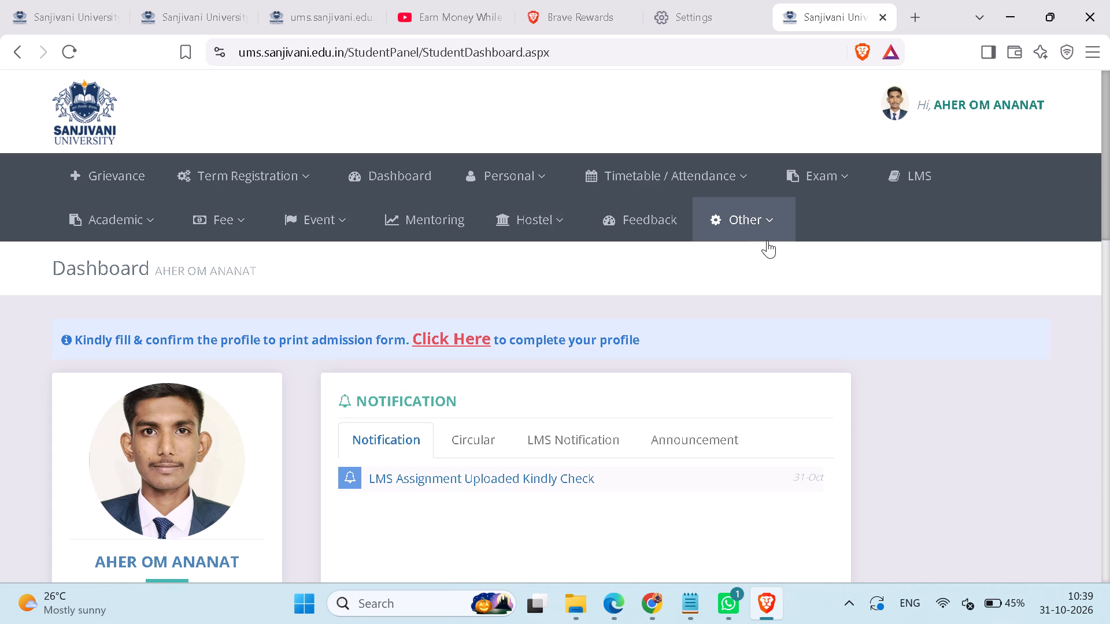
left_click(927, 248)
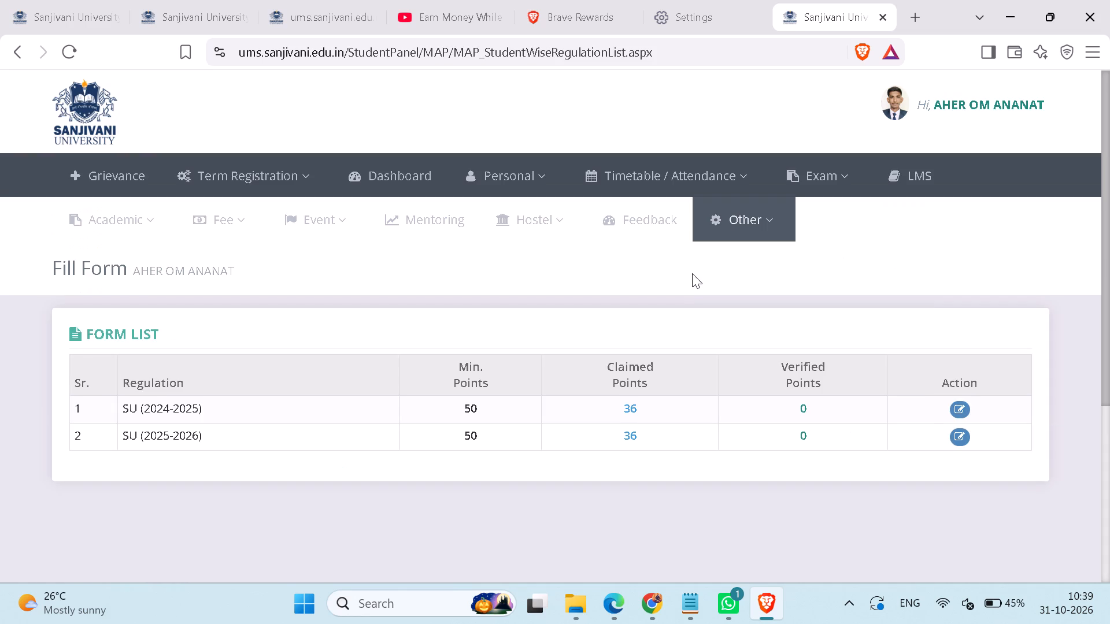
Open the activity list of the SU (2025-2026) regulation for editing.
scroll(692, 273, "down", 1)
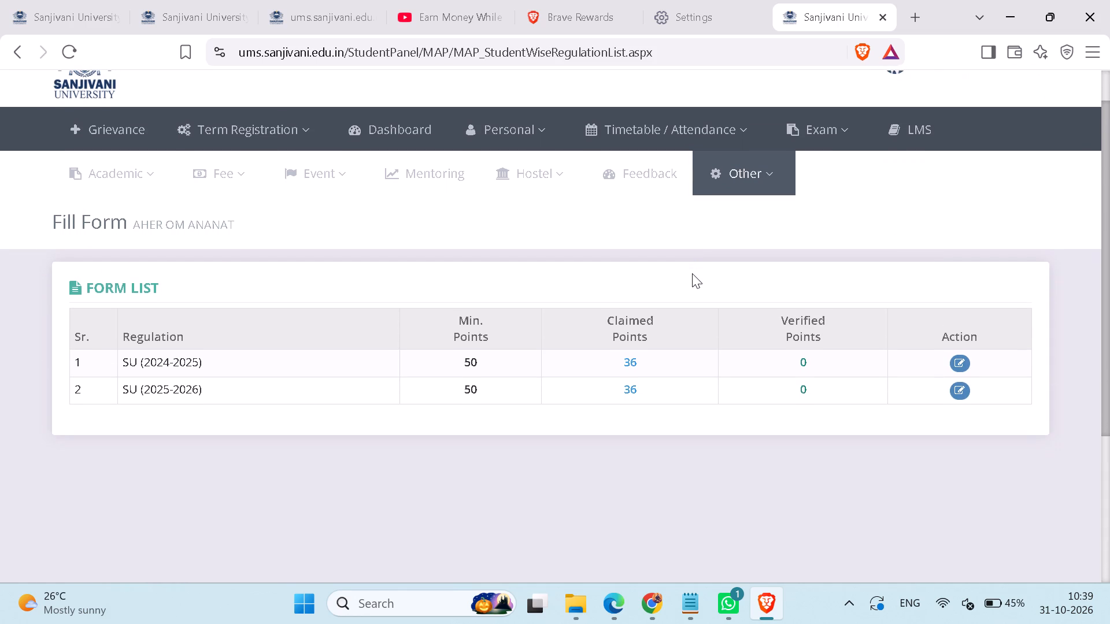
scroll(692, 273, "down", 2)
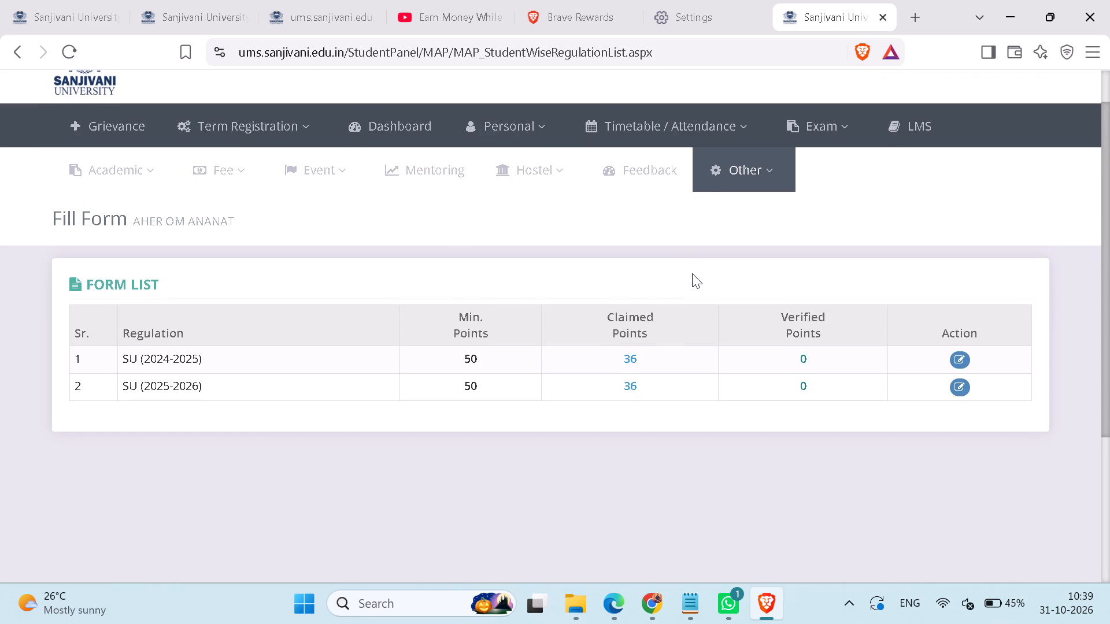
scroll(692, 273, "down", 1)
scroll(692, 273, "up", 1)
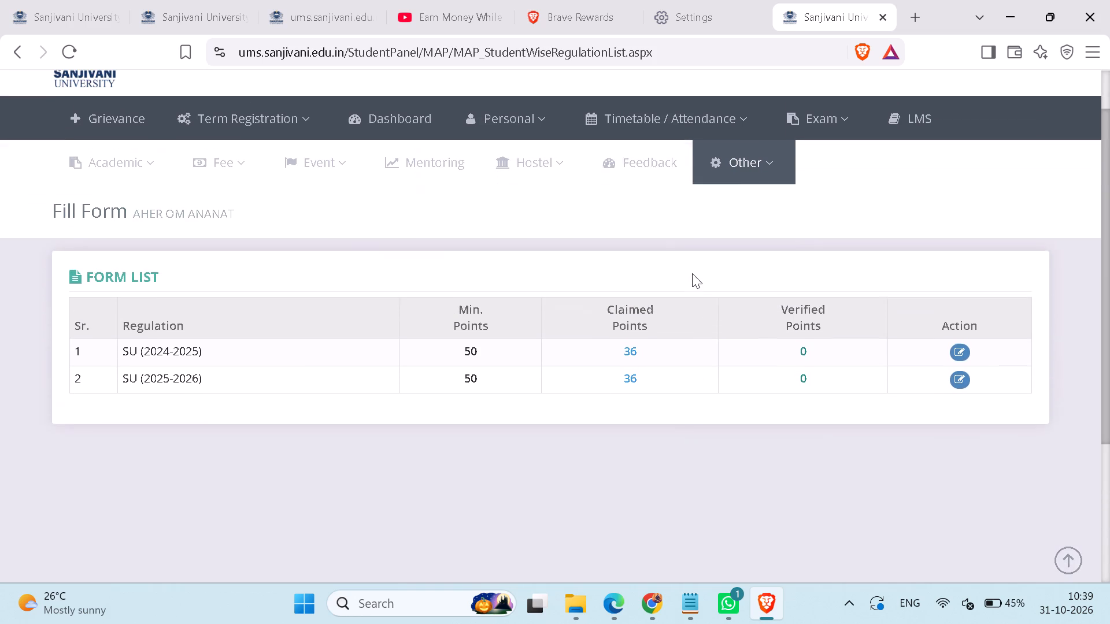
scroll(692, 273, "up", 1)
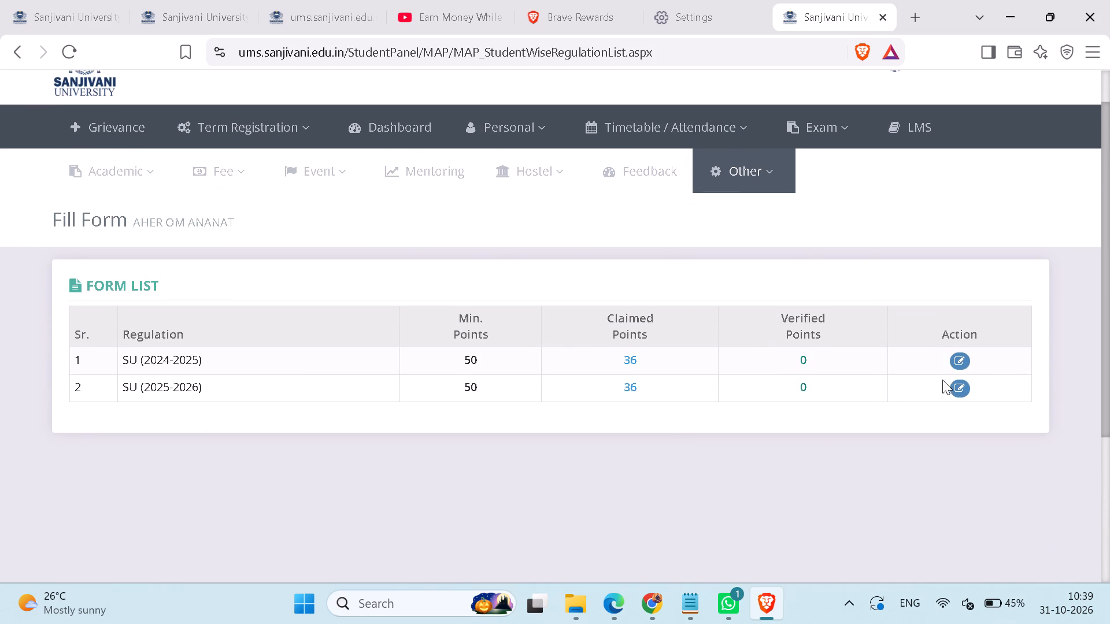
left_click(958, 383)
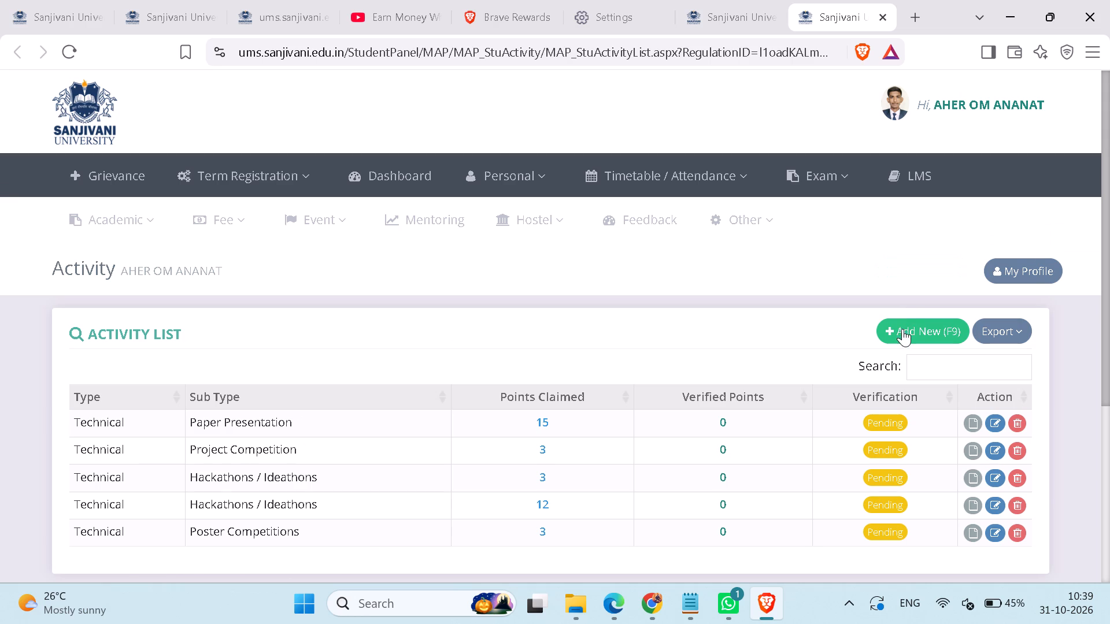
Start a new activity with type Technical (SU (2025-2026)), sub type Hackathons / Ideathons and event level College Level.
left_click(902, 329)
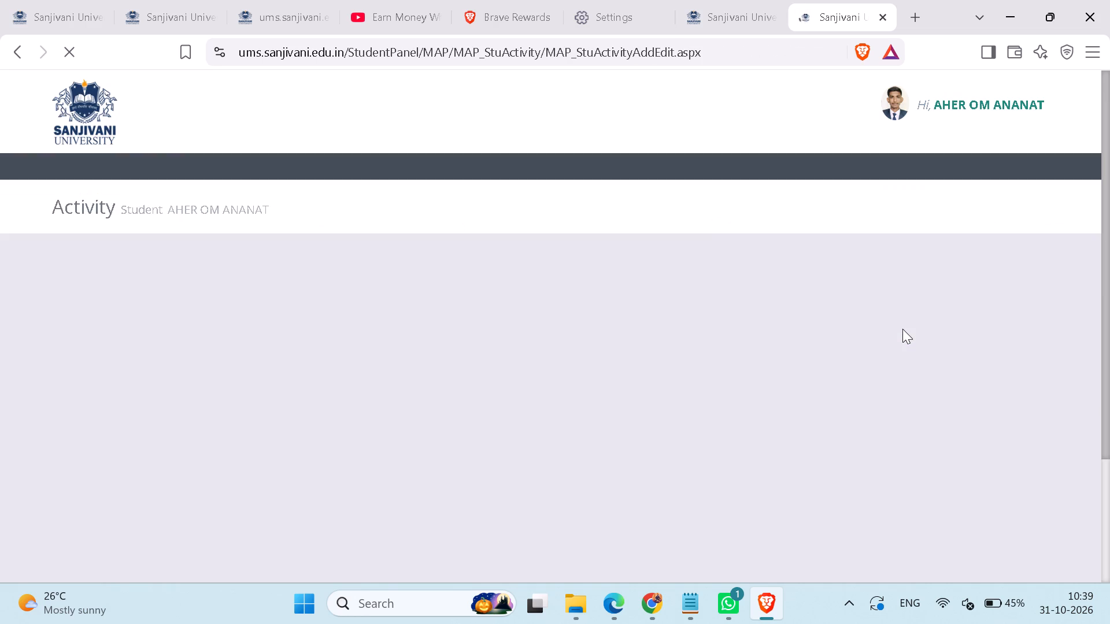
left_click(269, 404)
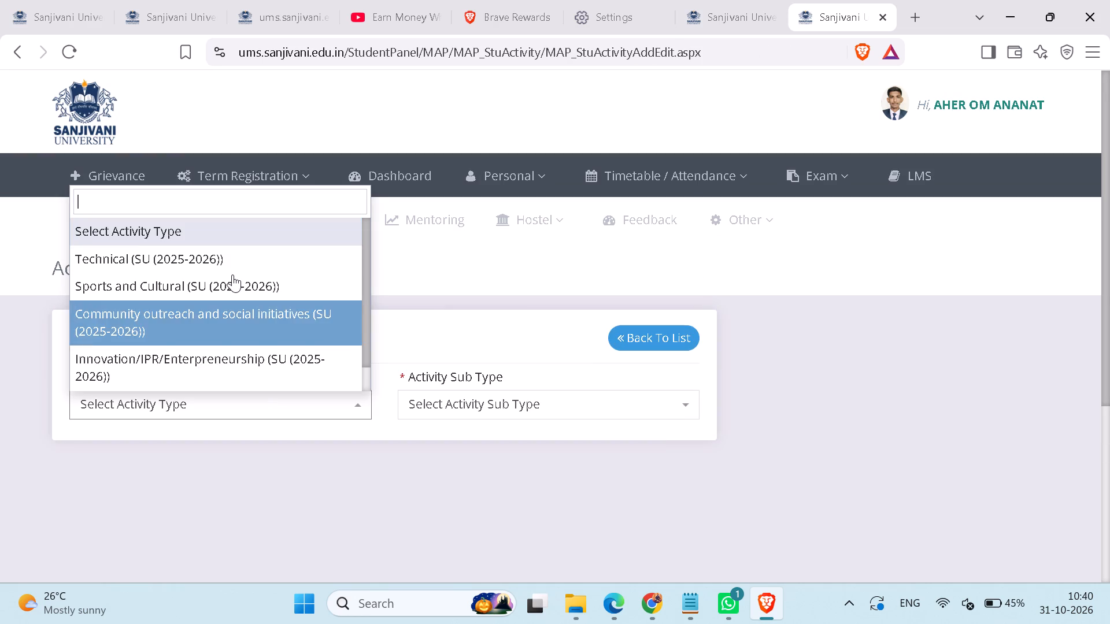
left_click(234, 265)
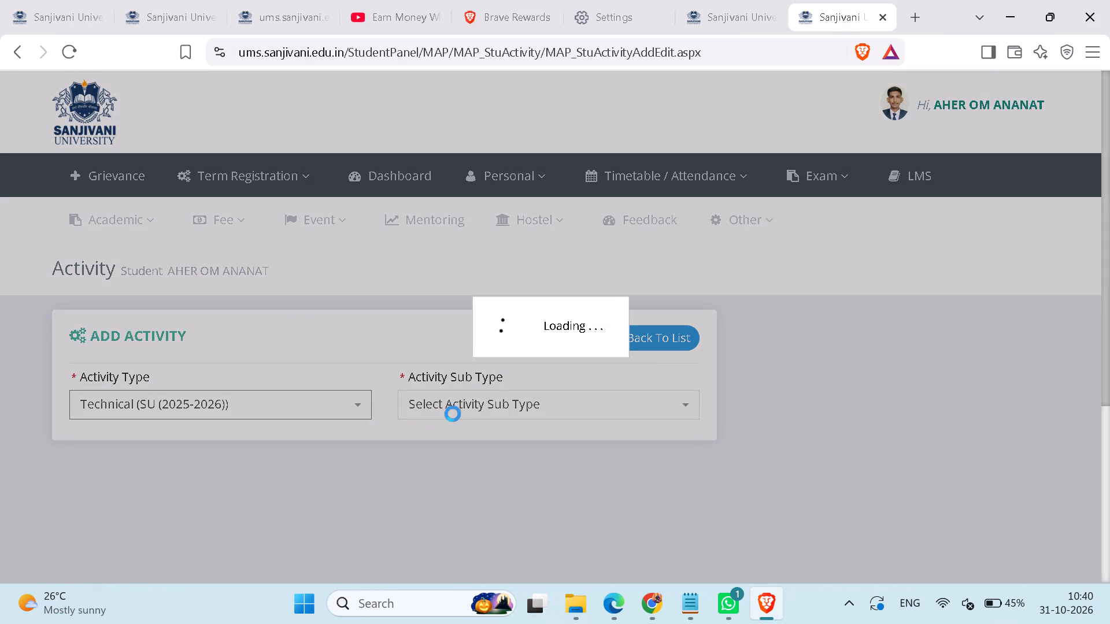
left_click(453, 413)
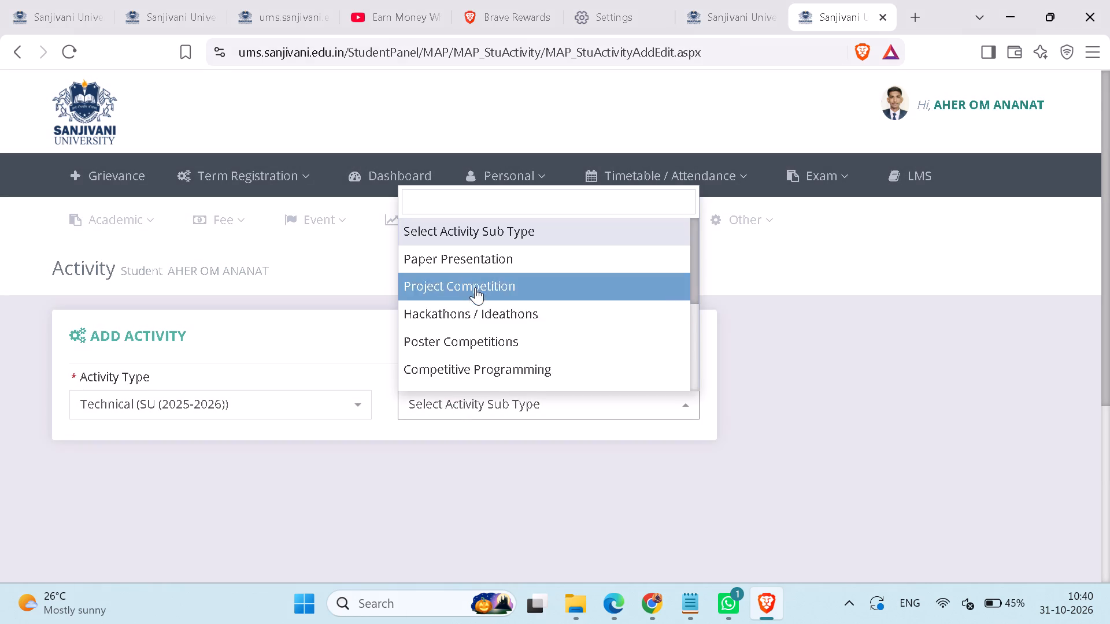
left_click(475, 310)
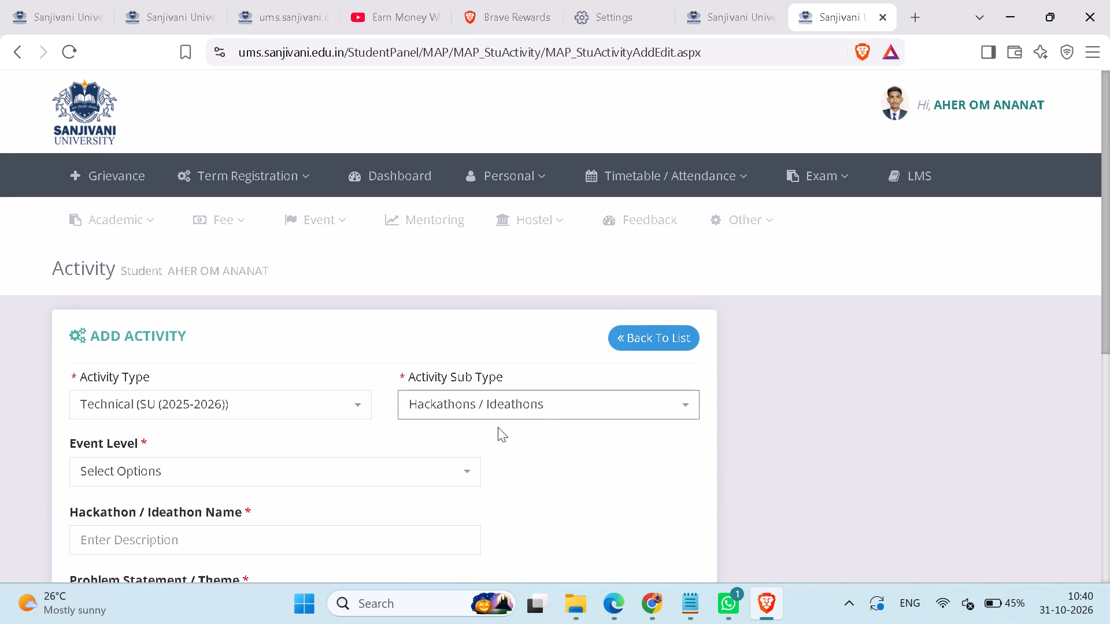
left_click(266, 467)
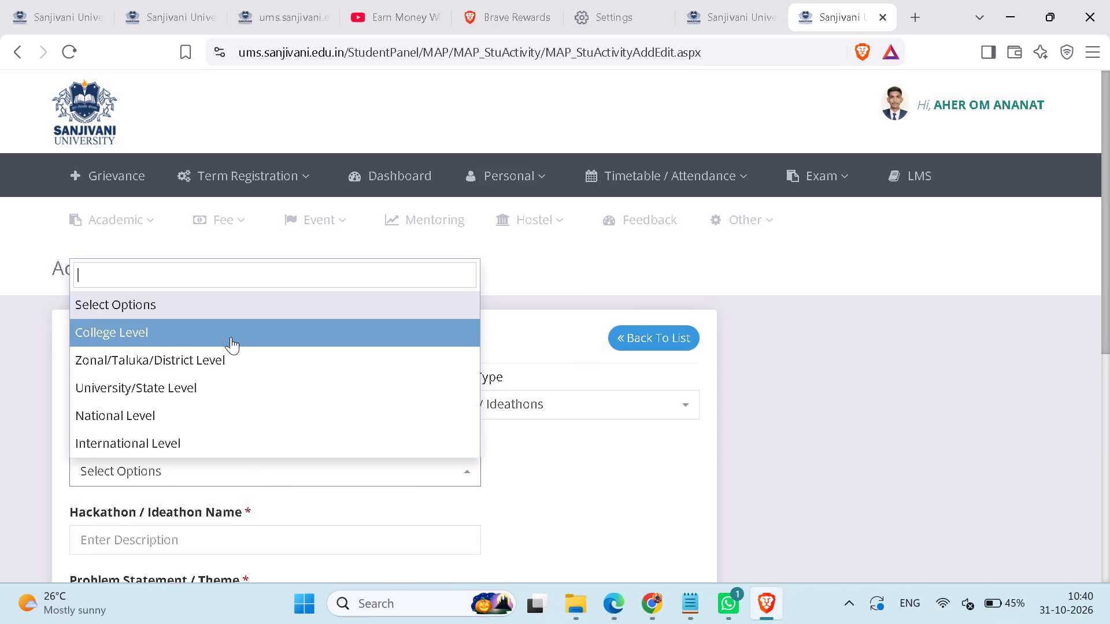
left_click(231, 337)
Fill in the hackathon / ideathon name as "blockchain hackthon".
scroll(281, 465, "down", 1)
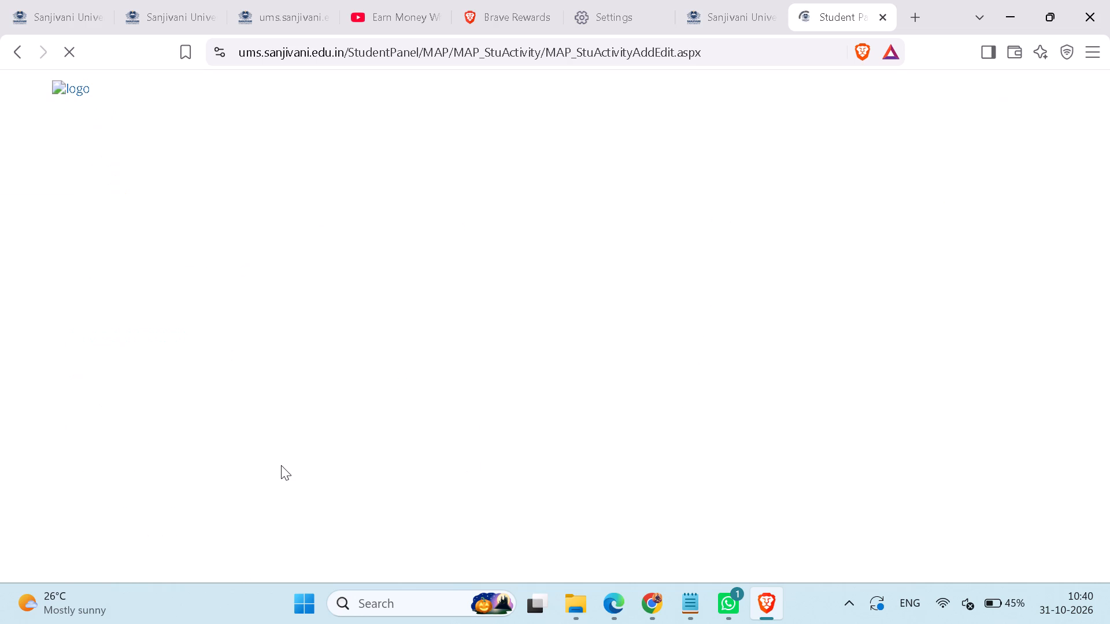
scroll(281, 465, "down", 1)
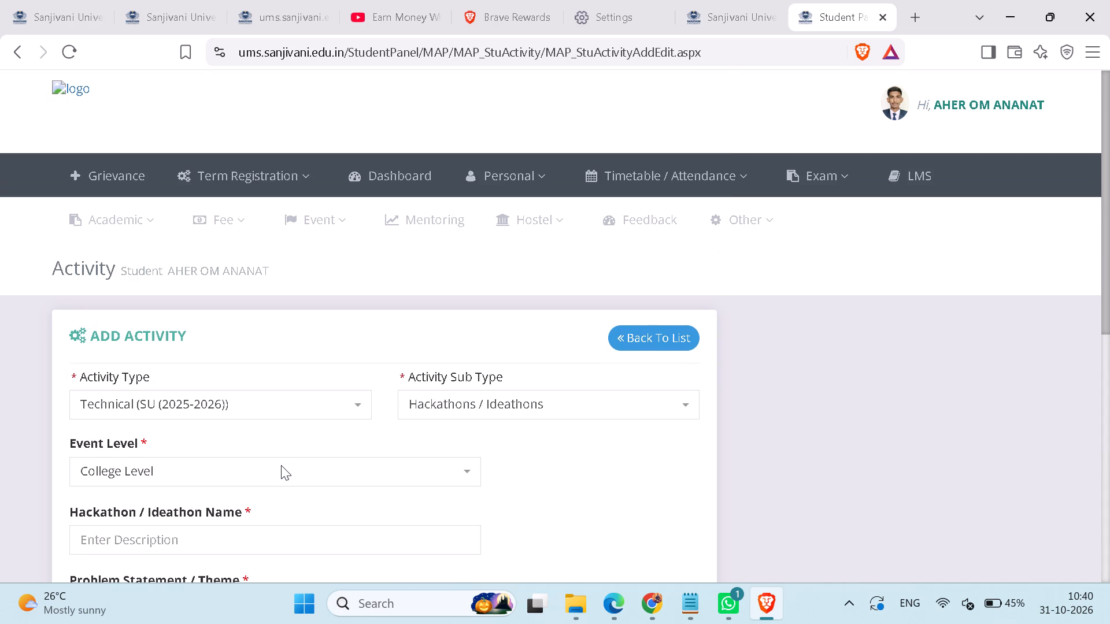
scroll(281, 465, "down", 1)
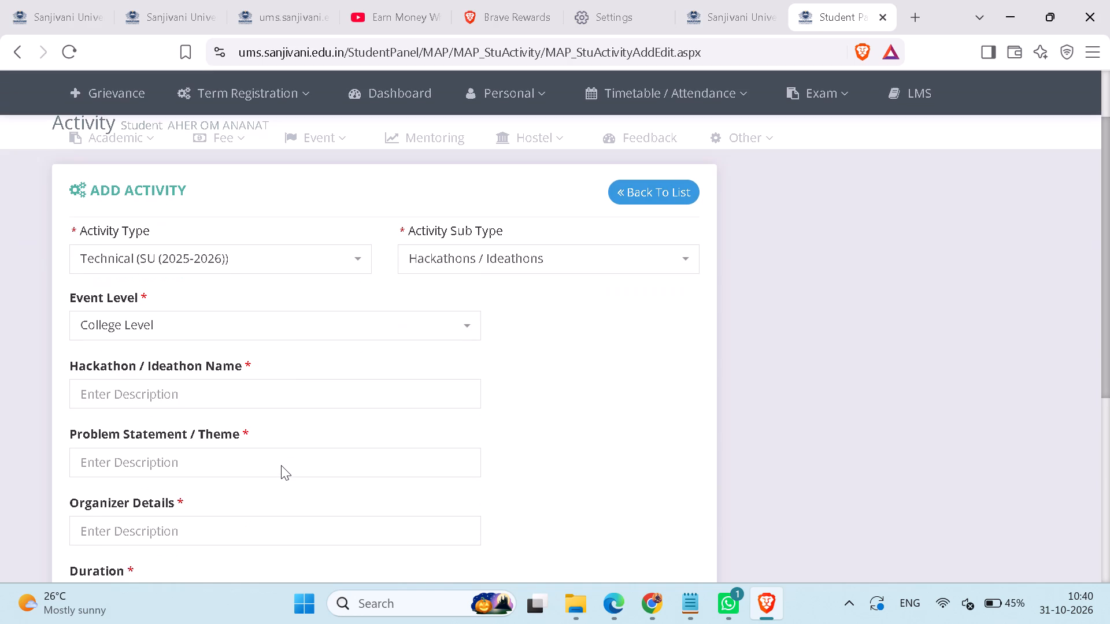
left_click(236, 401)
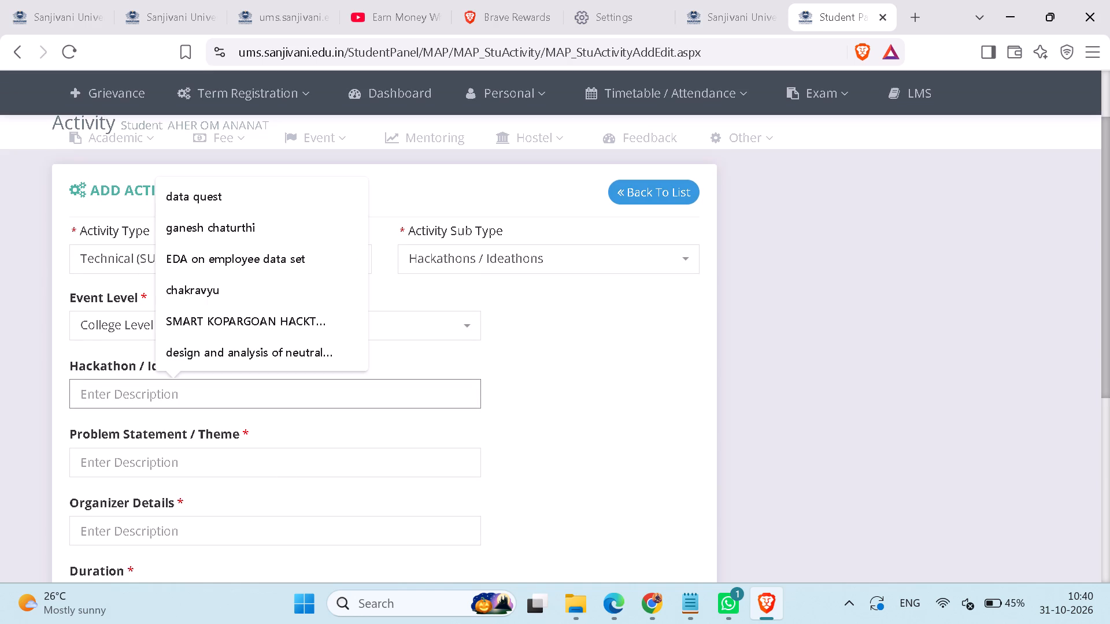
type("blo")
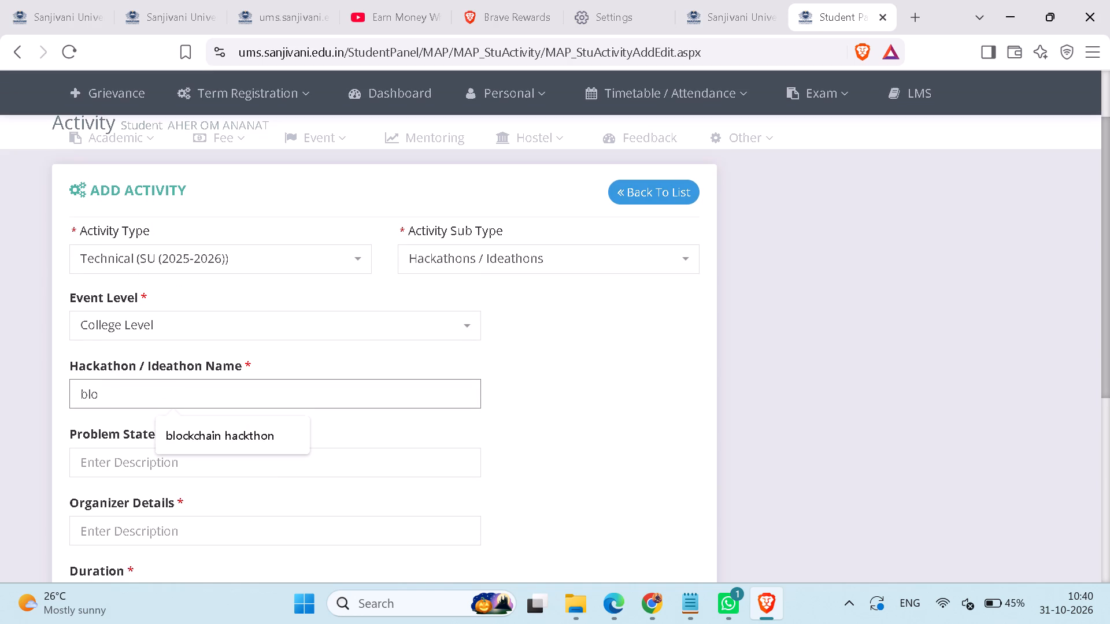
left_click(213, 448)
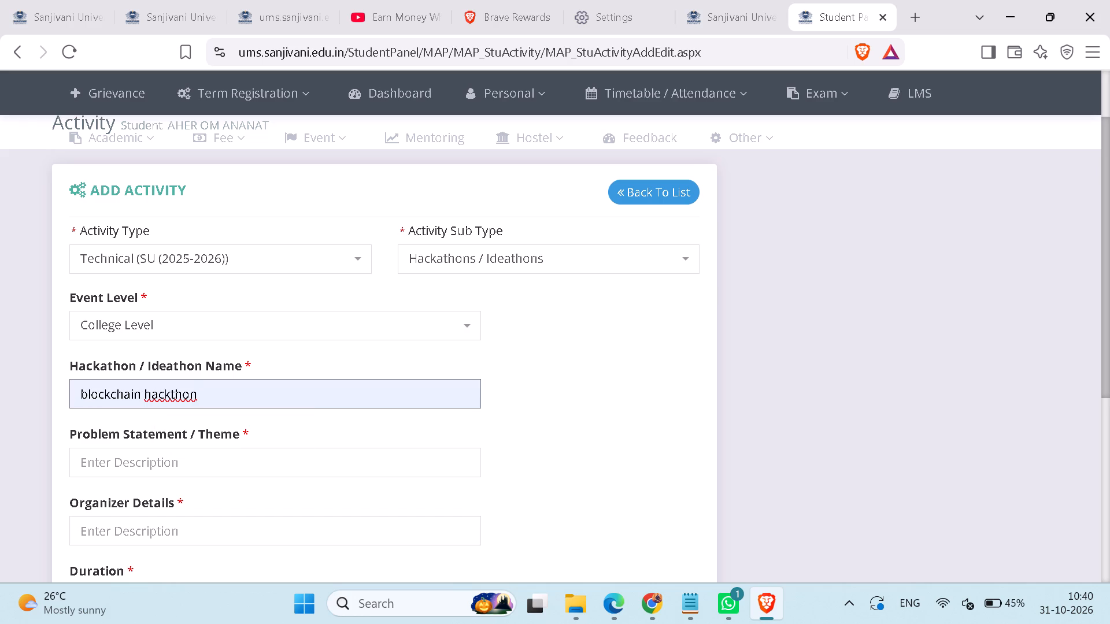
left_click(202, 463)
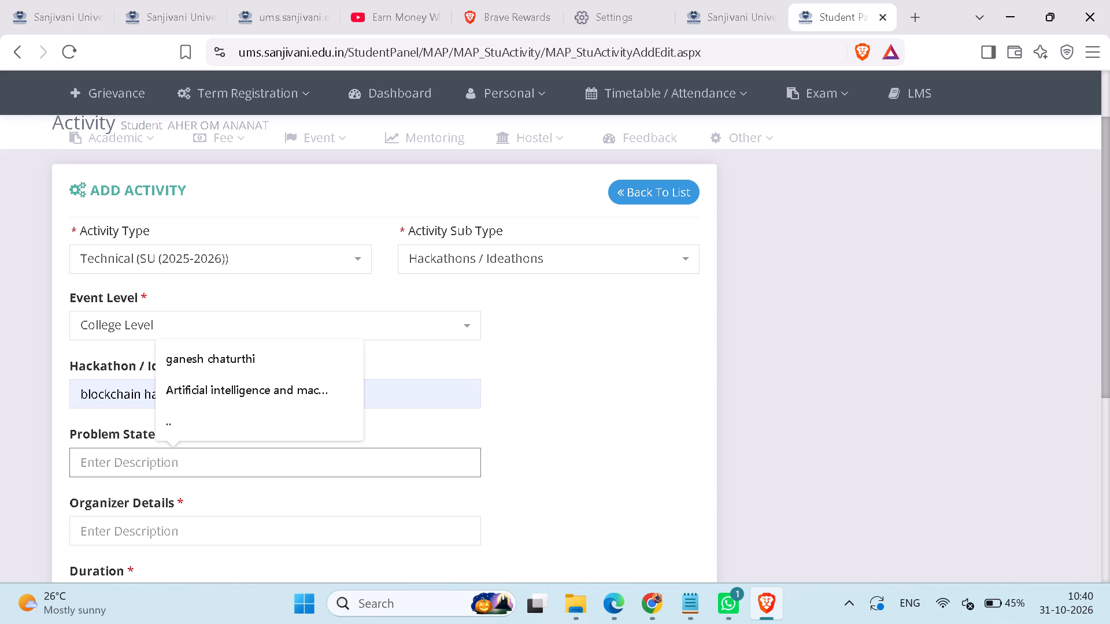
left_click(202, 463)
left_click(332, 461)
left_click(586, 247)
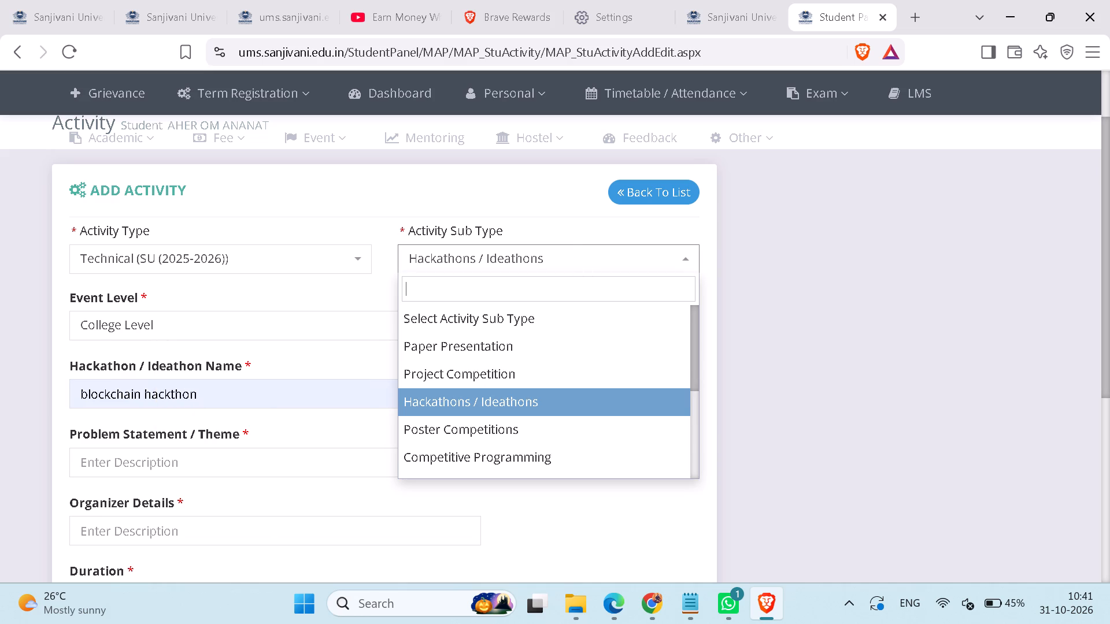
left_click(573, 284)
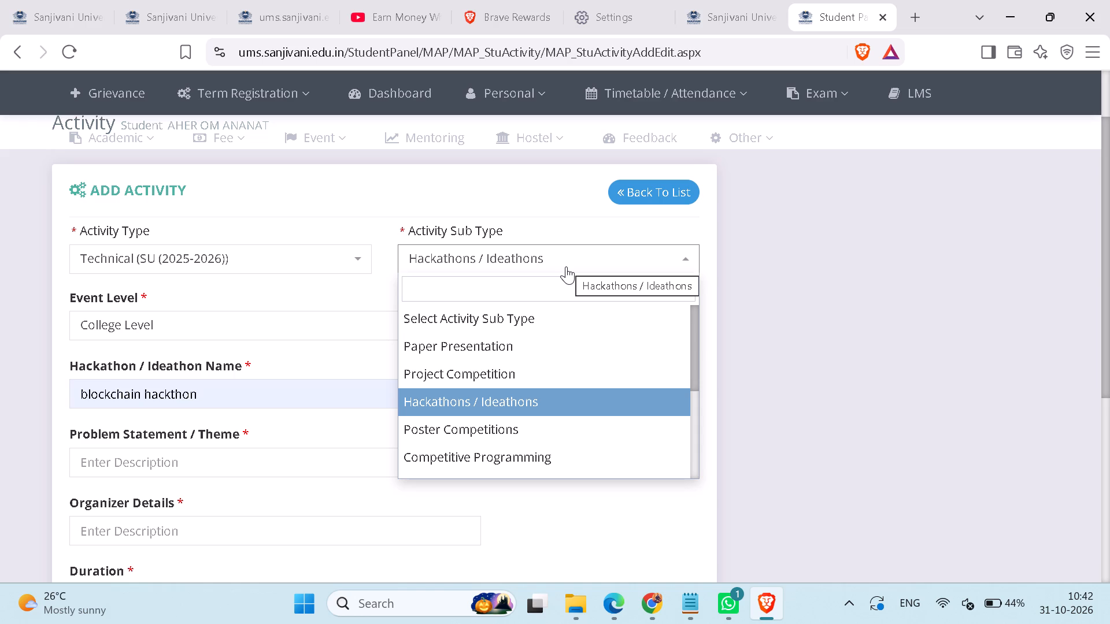
Enter "immutable but deletable data in blockchain" as the problem statement / theme of the hackathon.
left_click(163, 467)
type("im")
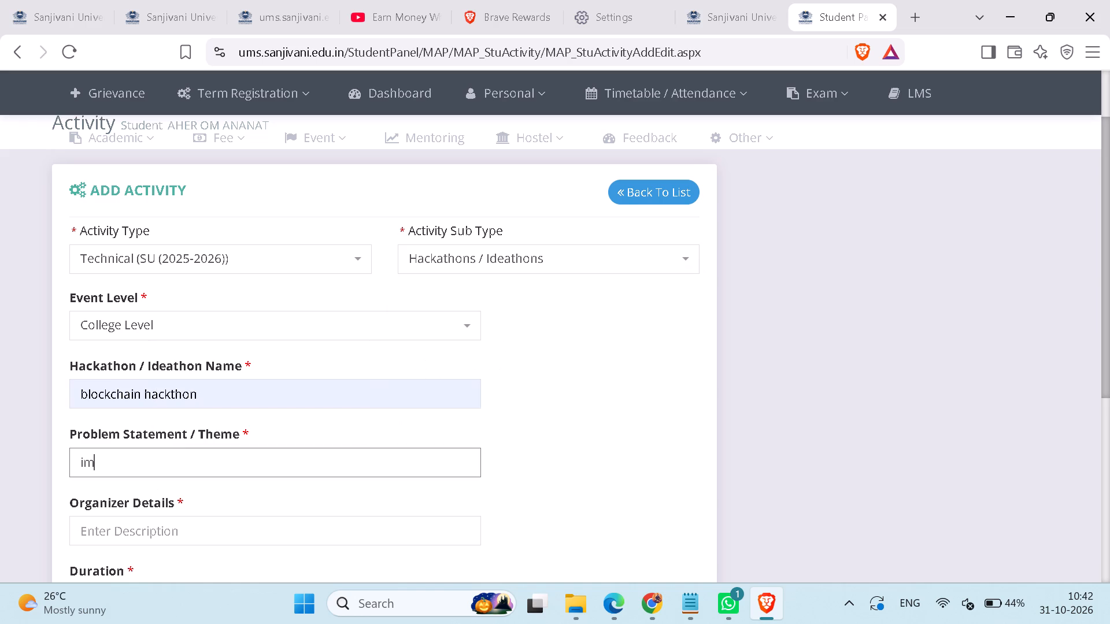
type("mu")
type("tabl")
type("e but s")
key("BackSpace")
type("de")
type("letable")
key("space")
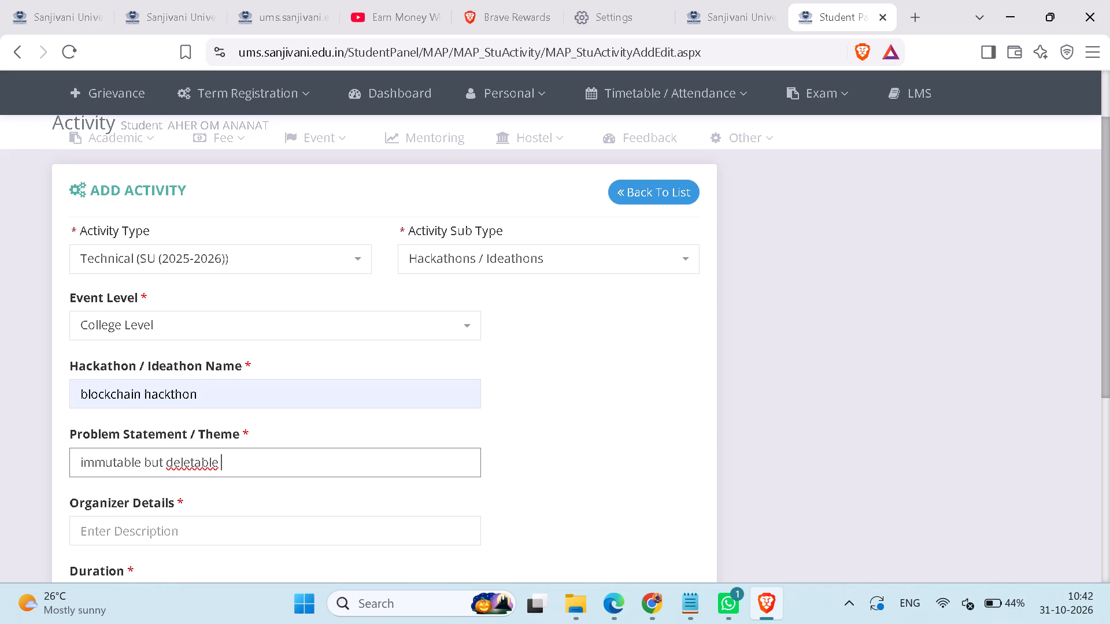
type("da")
type("ta in")
key("space")
type("bloc")
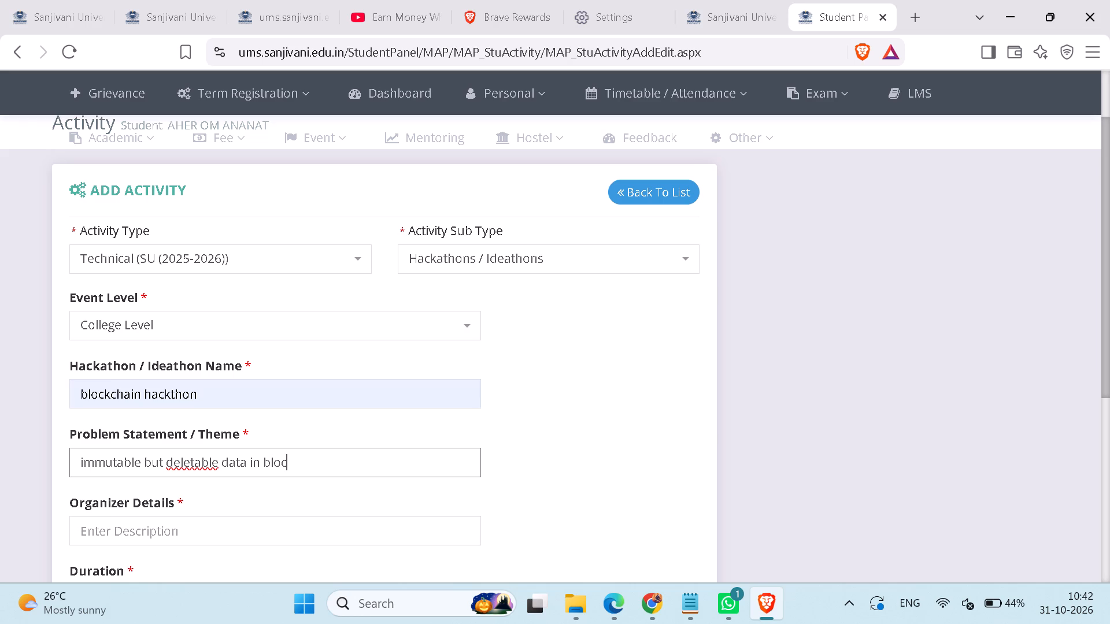
type("kchain")
Enter "cyder security" as the organizer details of the hackathon.
scroll(163, 467, "down", 2)
left_click(135, 392)
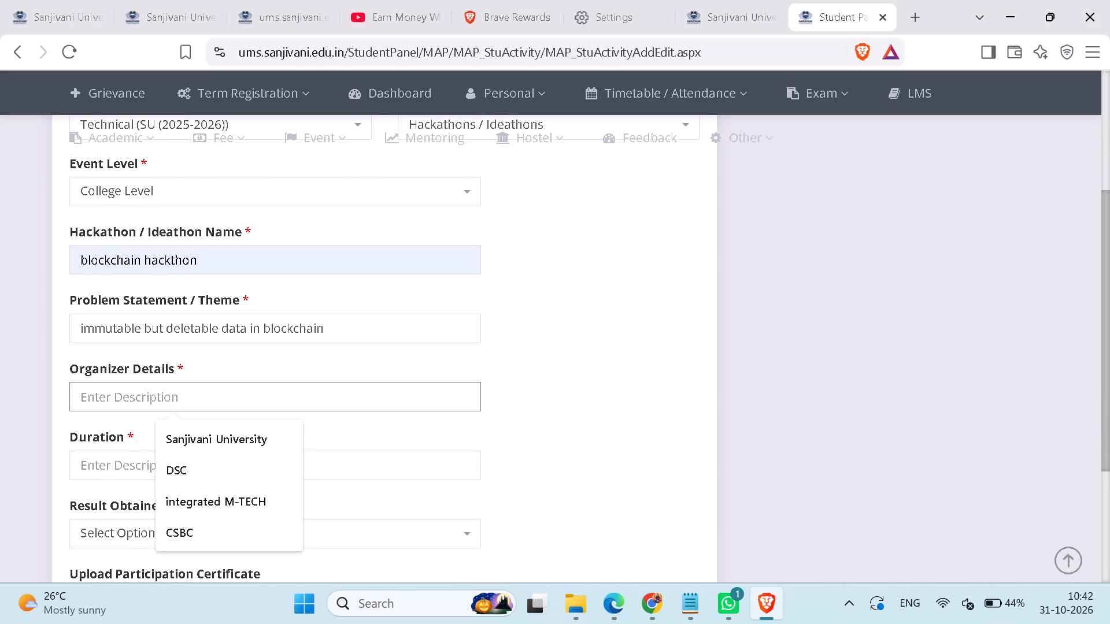
type("cyder")
key("space")
type("se")
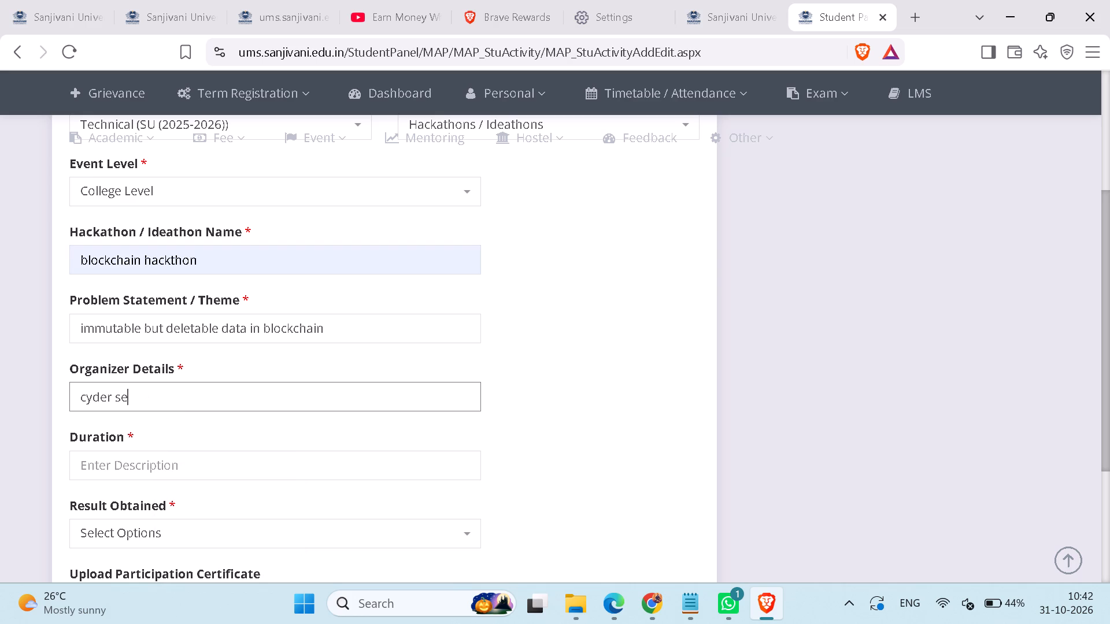
type("cu")
type("rity")
scroll(162, 388, "down", 1)
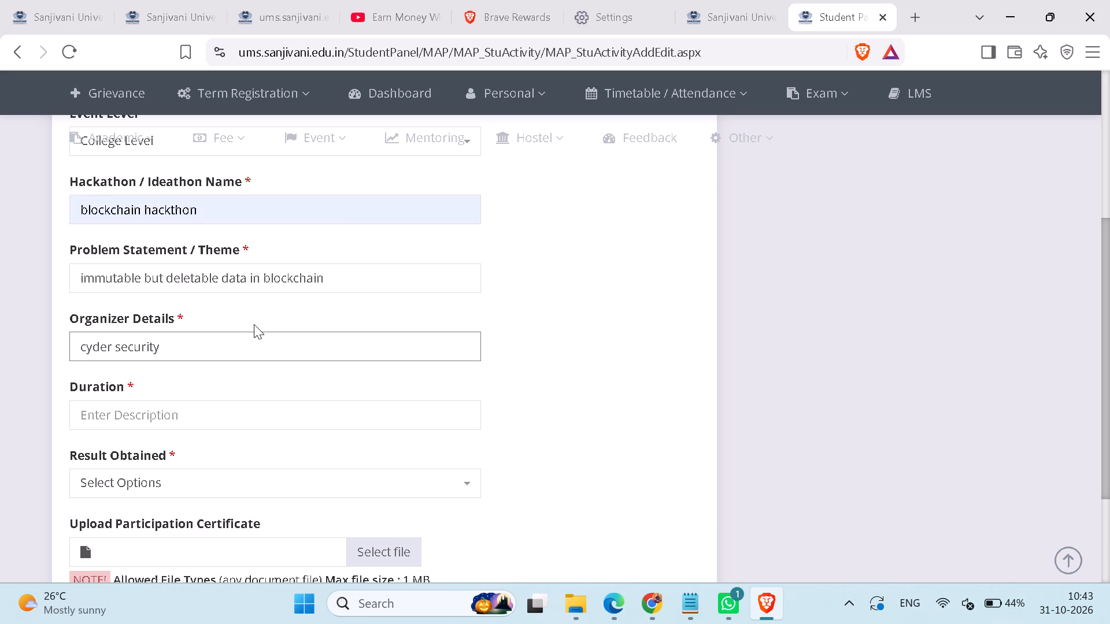
Enter "10AM - 5PM" as the duration of the hackathon.
scroll(254, 324, "down", 1)
left_click(235, 332)
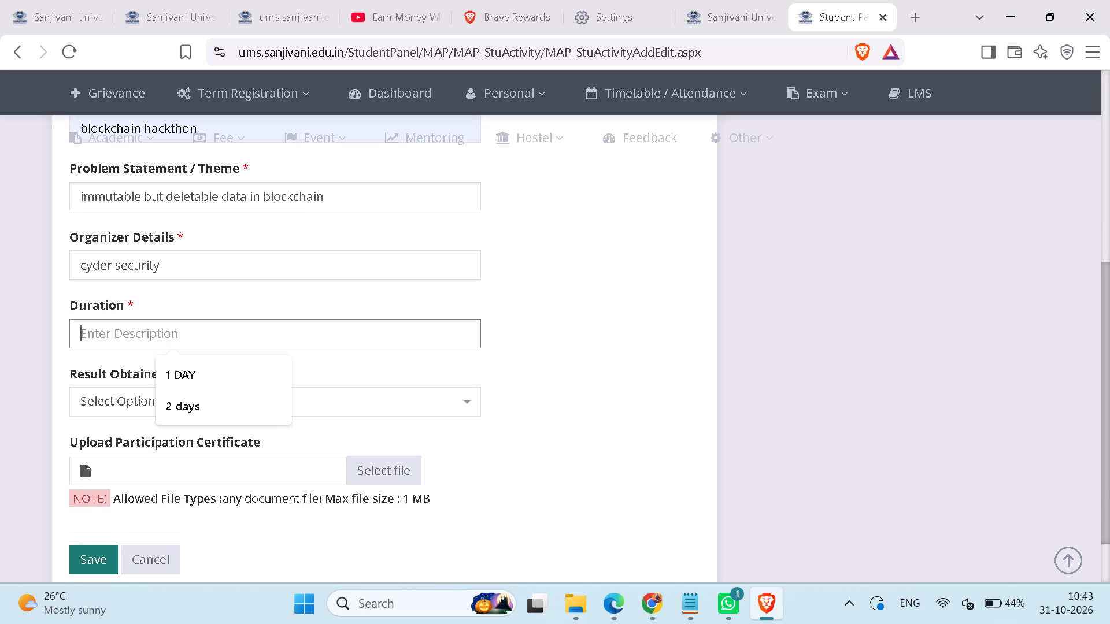
type("10")
key("space")
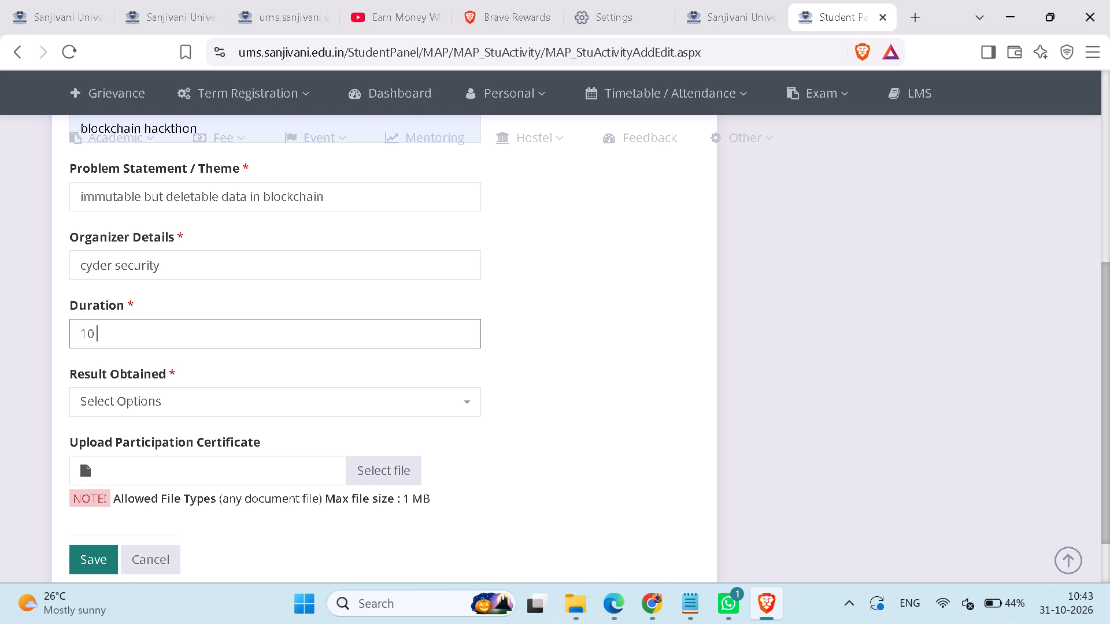
key("BackSpace")
type("AM")
key("space")
type("-")
key("space")
type("5PM")
Set the result obtained for the hackathon to Winner.
scroll(235, 332, "down", 3)
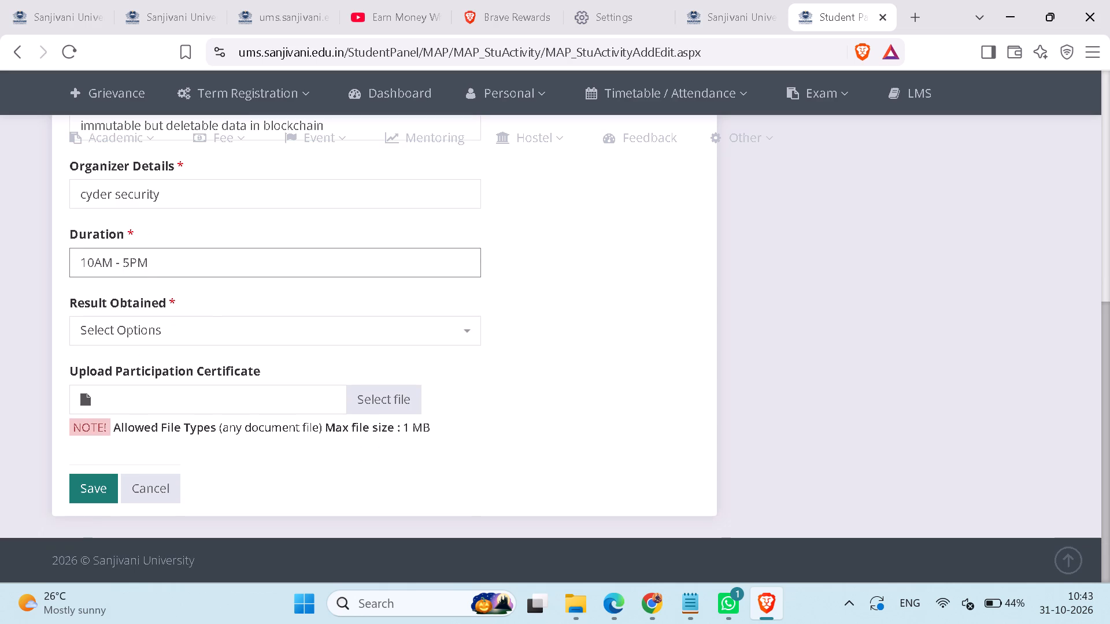
left_click(205, 324)
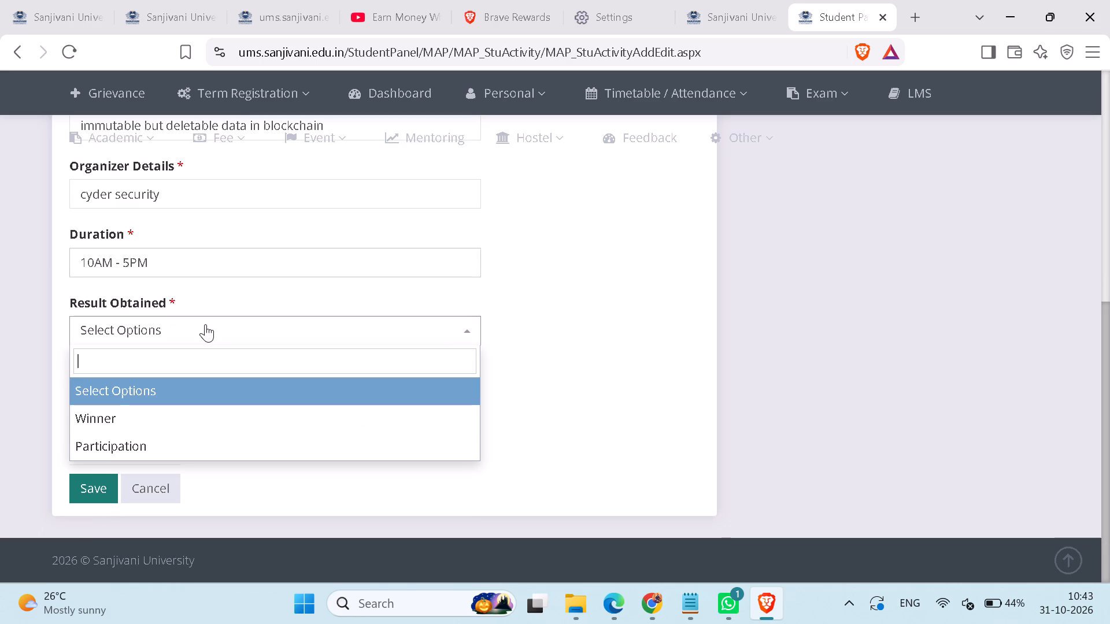
left_click(137, 411)
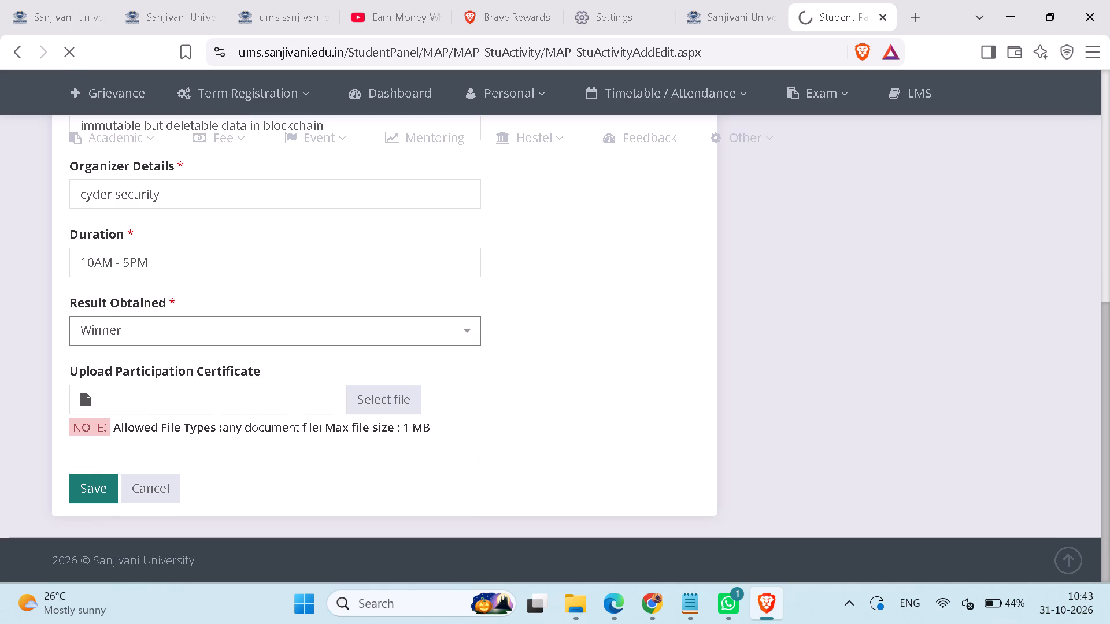
Try to choose a file for the hackathon's participation certificate upload.
scroll(119, 430, "down", 2)
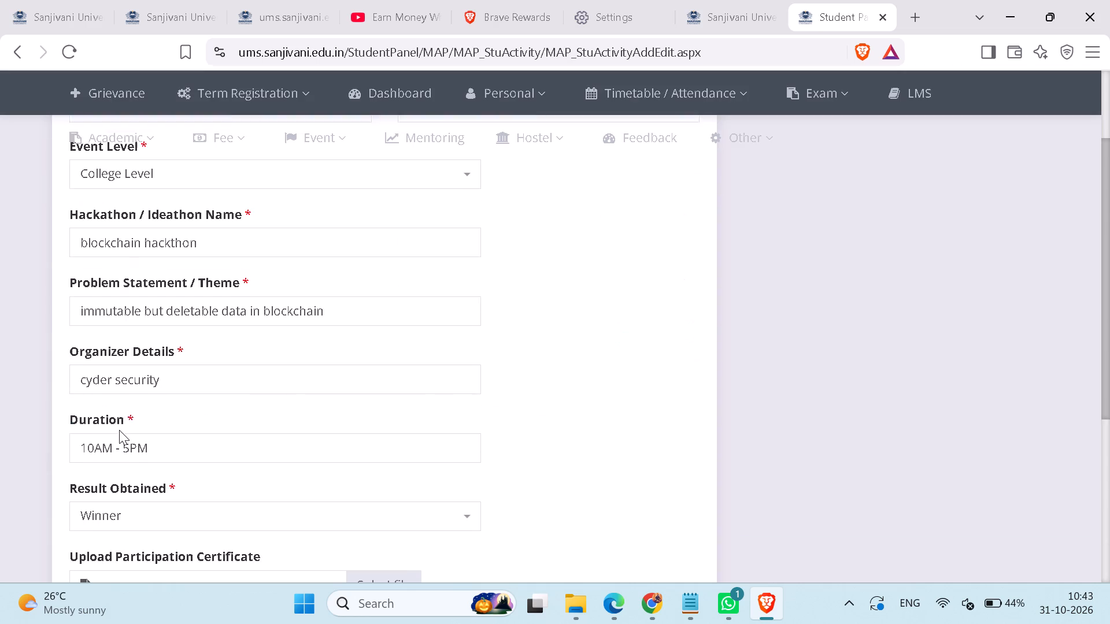
scroll(119, 430, "down", 2)
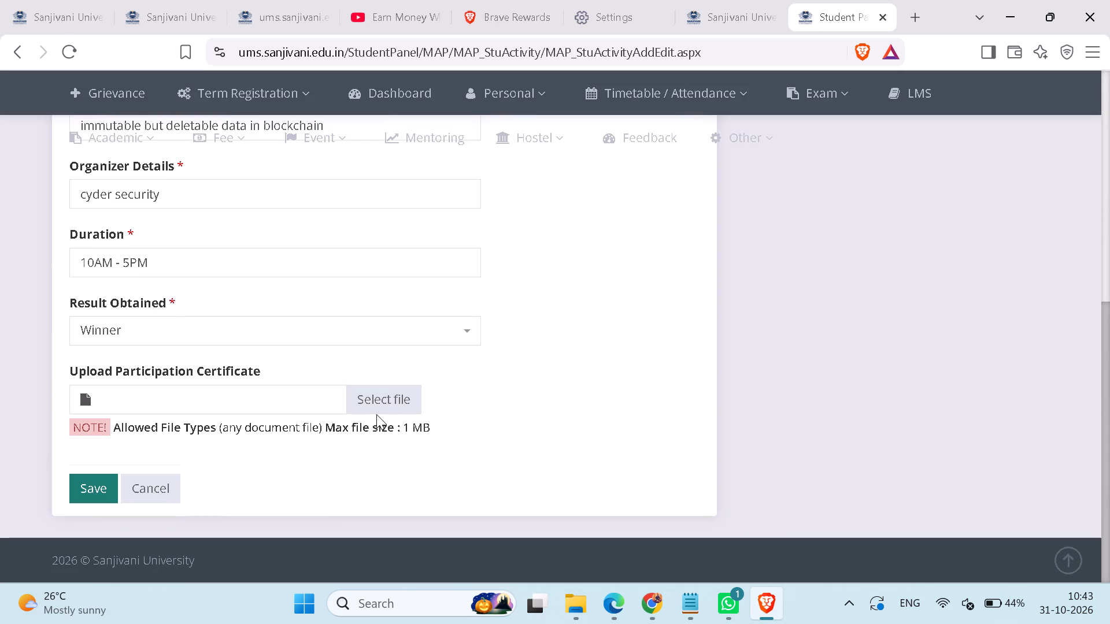
left_click(376, 414)
left_click_drag(376, 414, 758, 619)
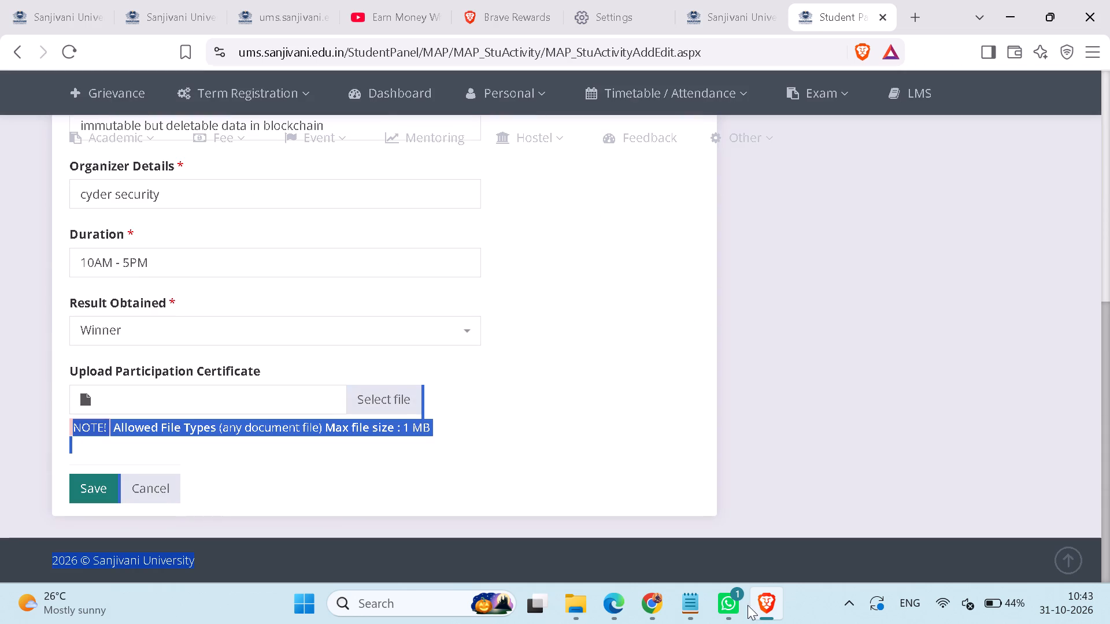
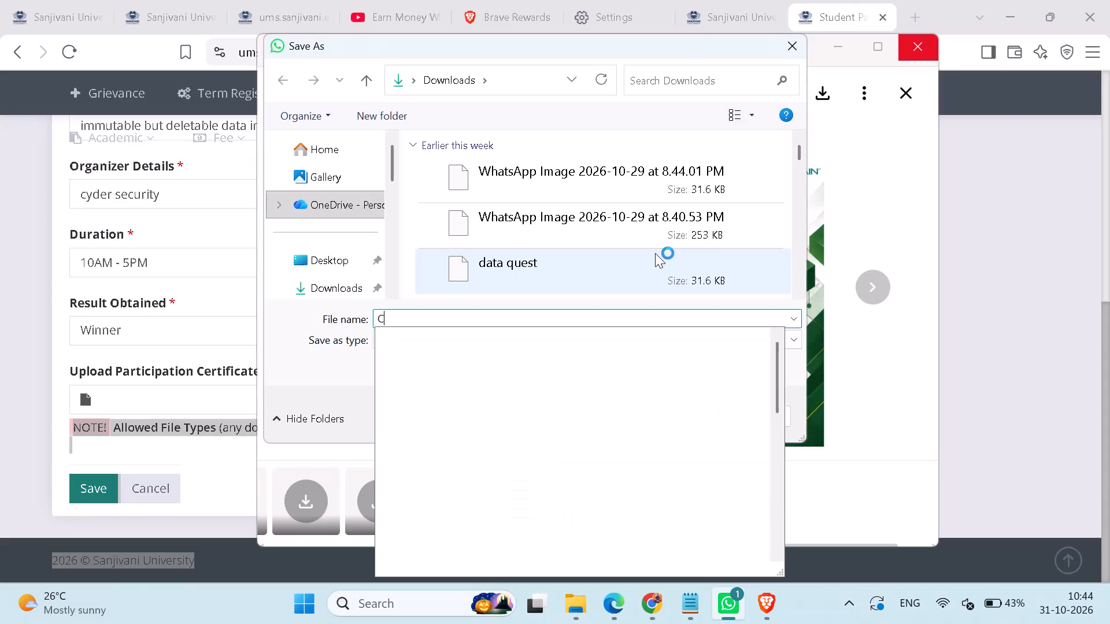
Save the certificate image from WhatsApp as a JPEG named BLOCKCHAIN in the Downloads folder.
key("BackSpace")
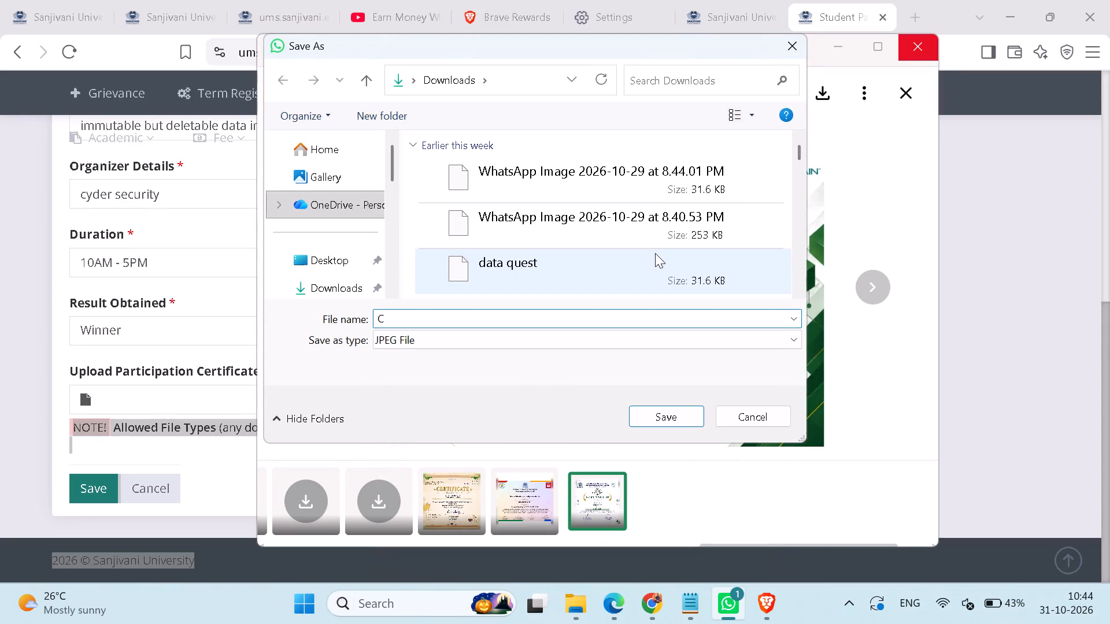
type("BLOCJ")
key("BackSpace")
type("KCHAIN")
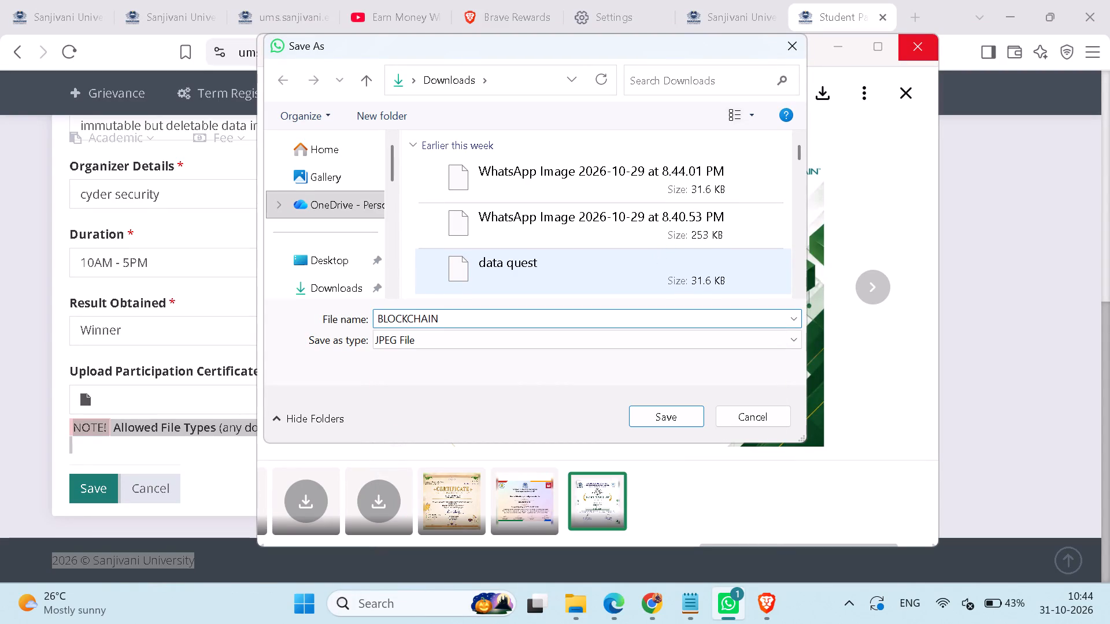
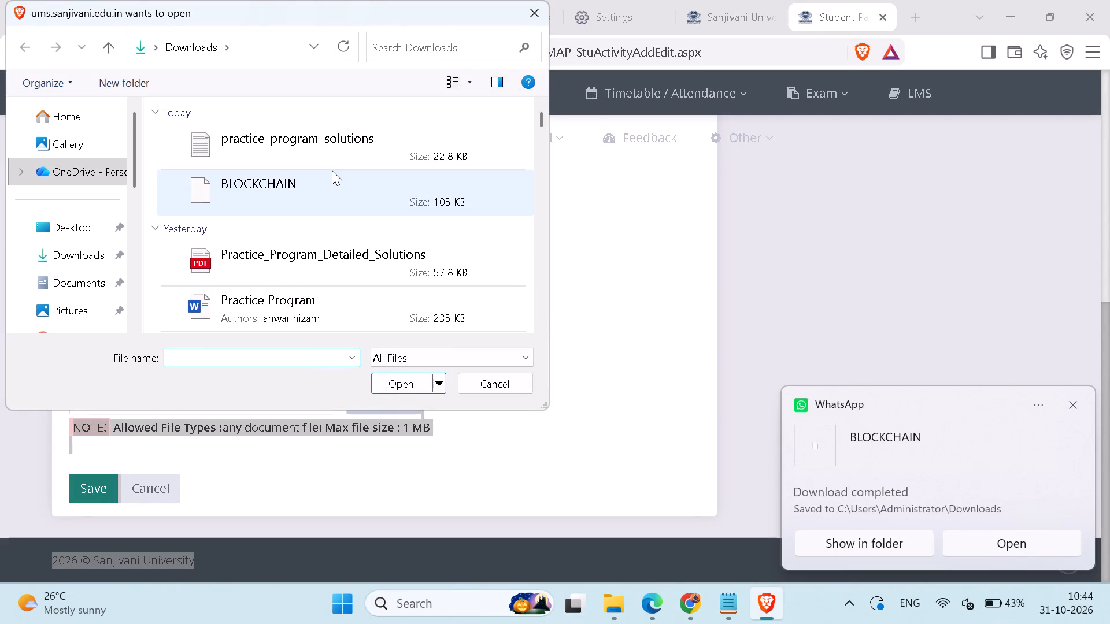
Attach the BLOCKCHAIN file from Downloads as the participation certificate and save the activity.
left_click(298, 177)
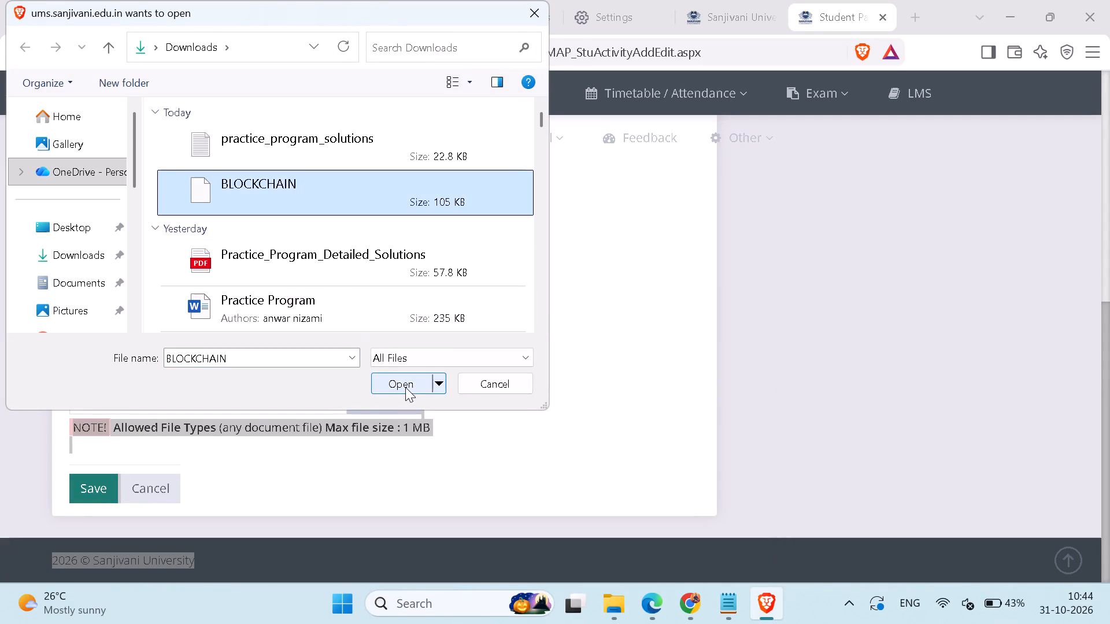
left_click(405, 387)
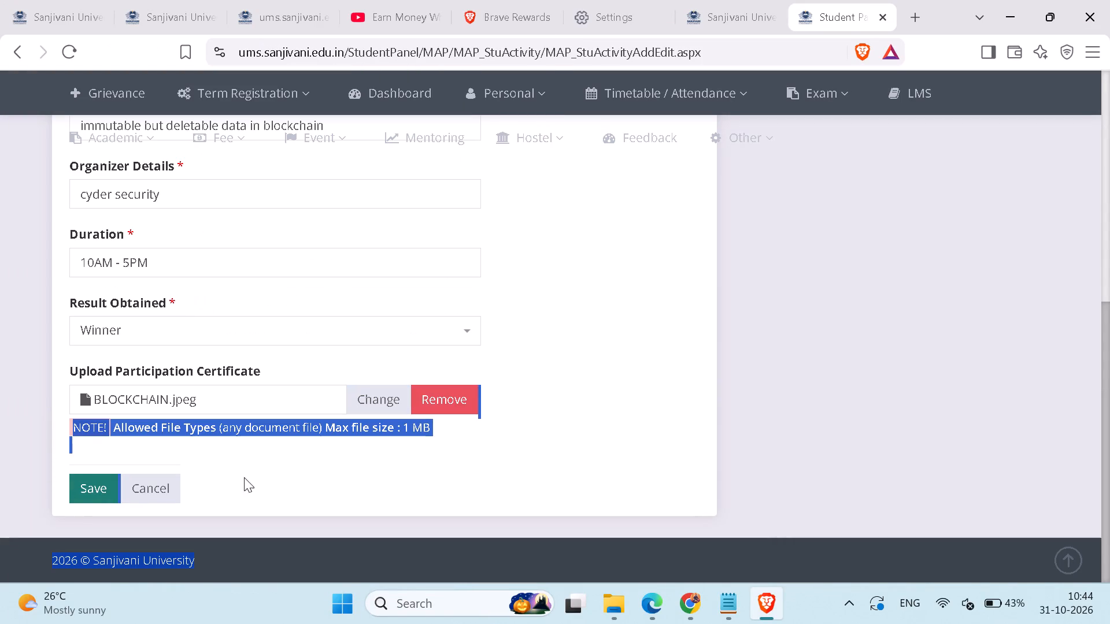
left_click(81, 485)
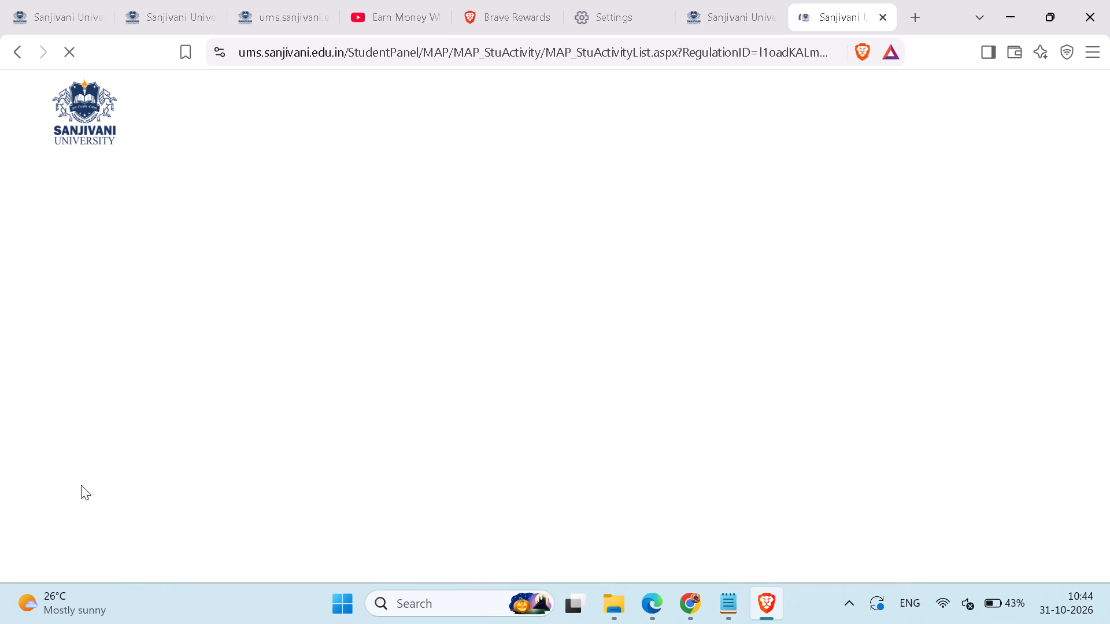
Review the activity list, checking the sub types, claimed points and verification status of the entries.
scroll(606, 344, "down", 1)
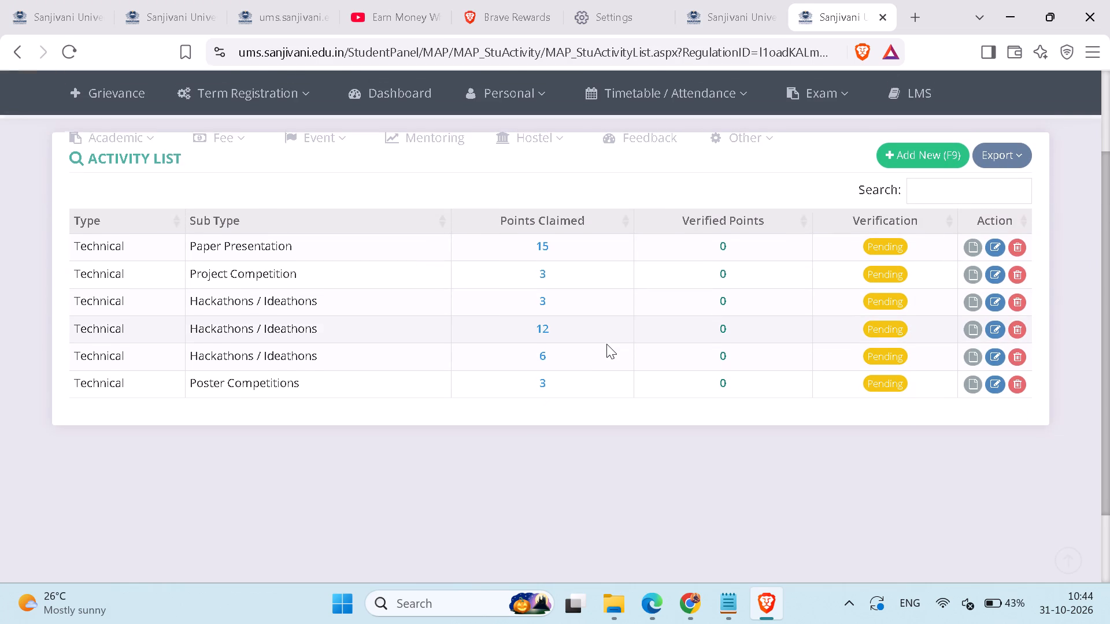
scroll(606, 344, "down", 1)
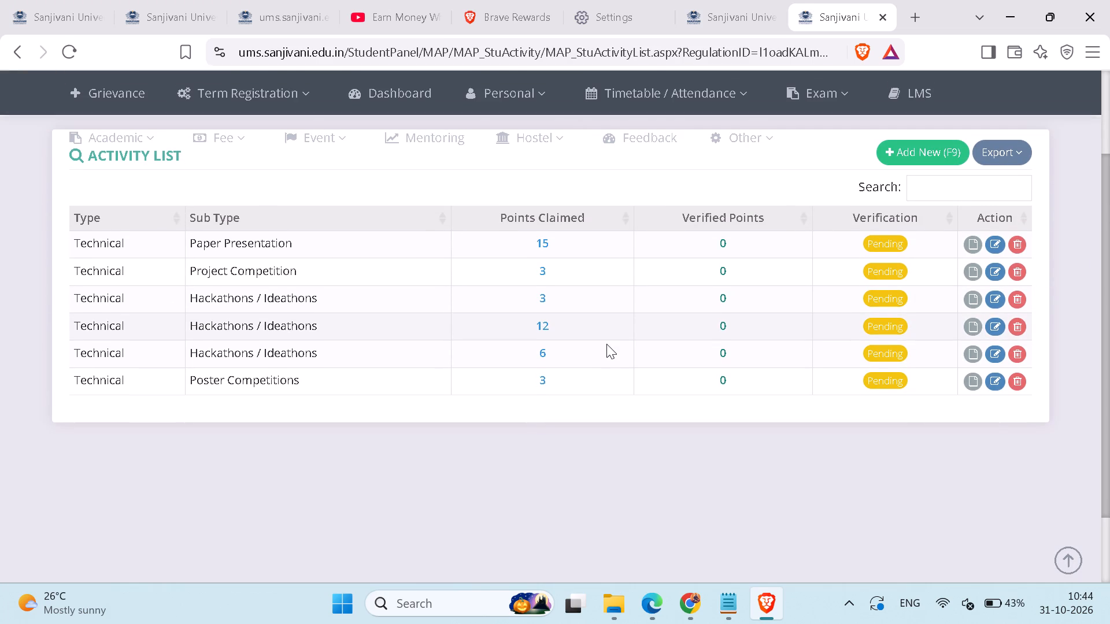
scroll(606, 344, "down", 3)
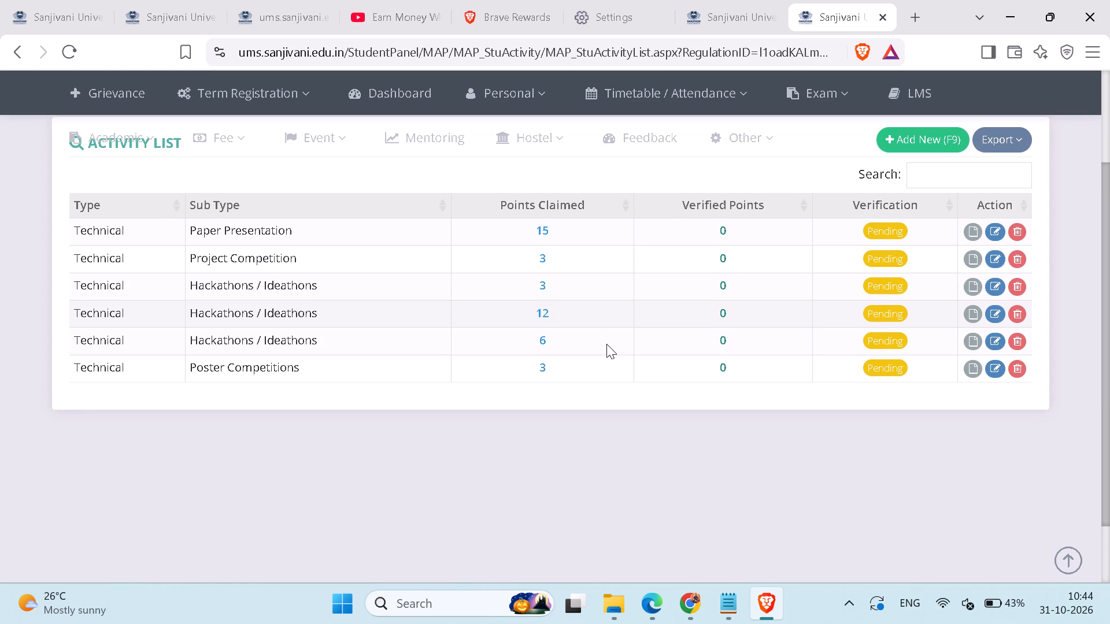
scroll(606, 344, "down", 1)
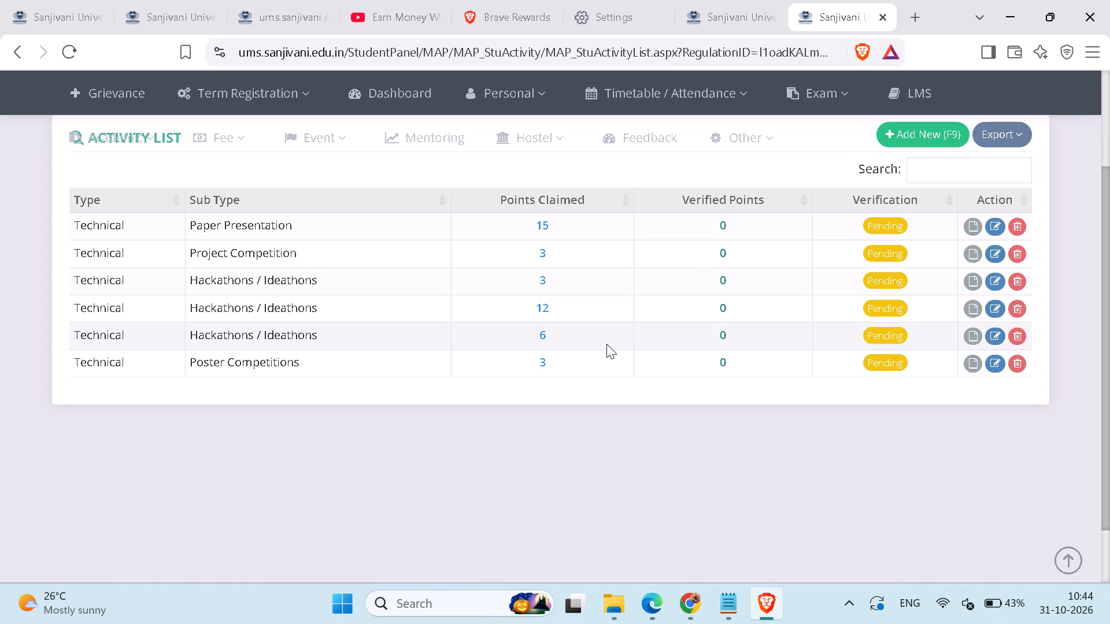
scroll(606, 344, "down", 1)
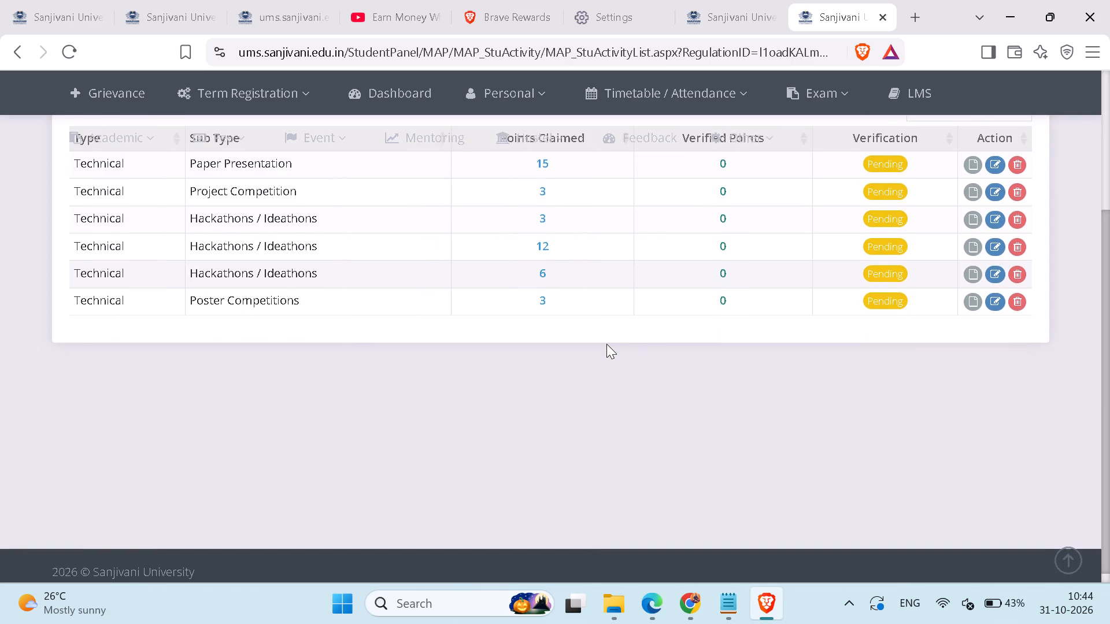
scroll(606, 344, "down", 1)
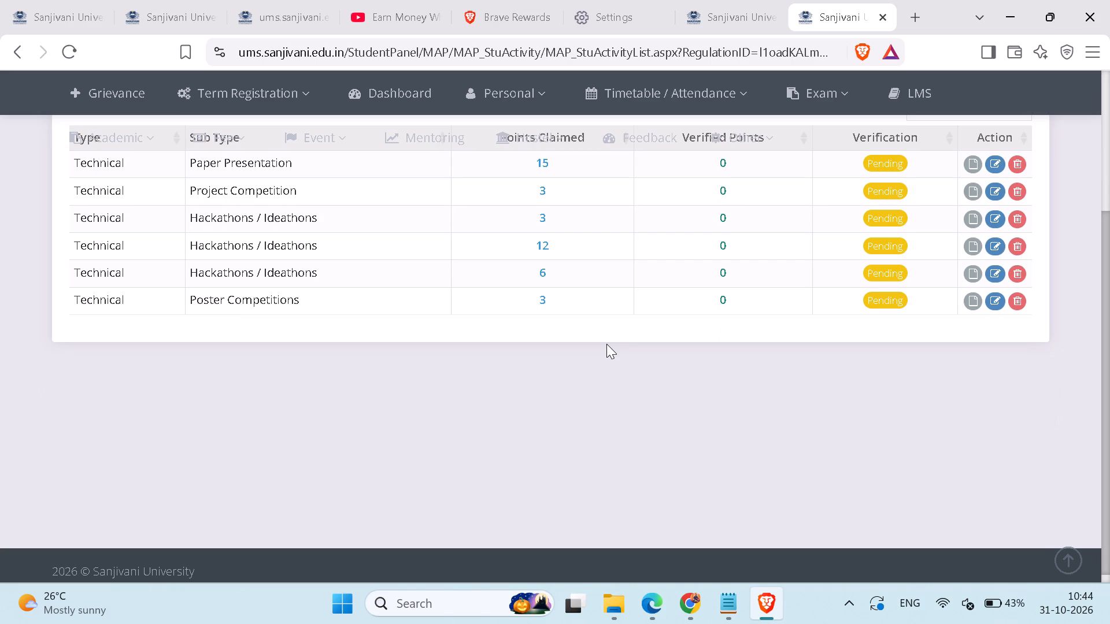
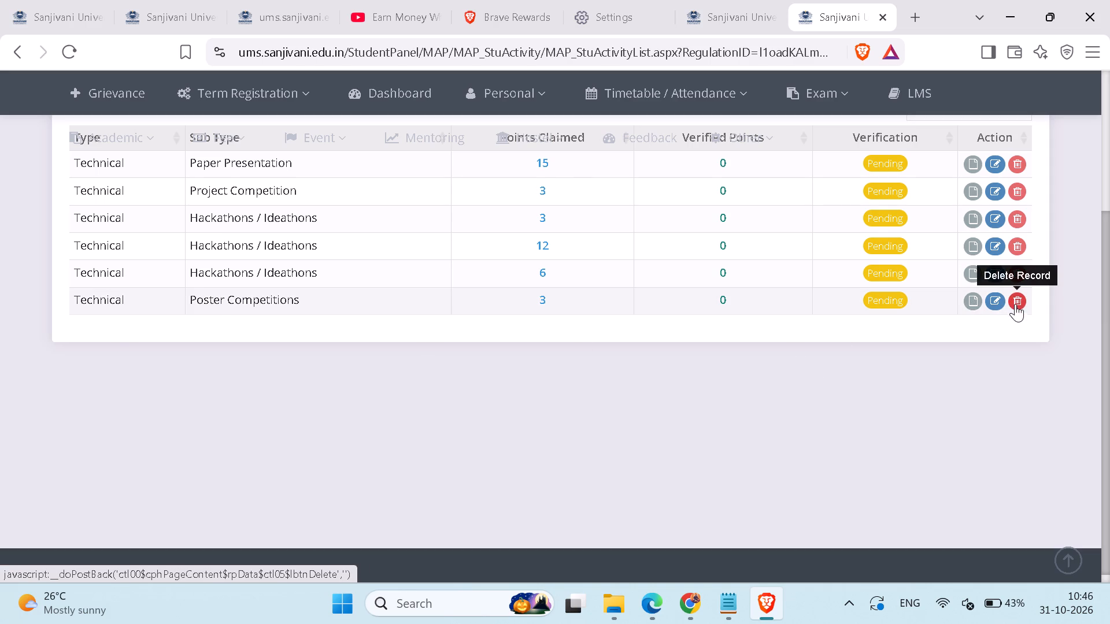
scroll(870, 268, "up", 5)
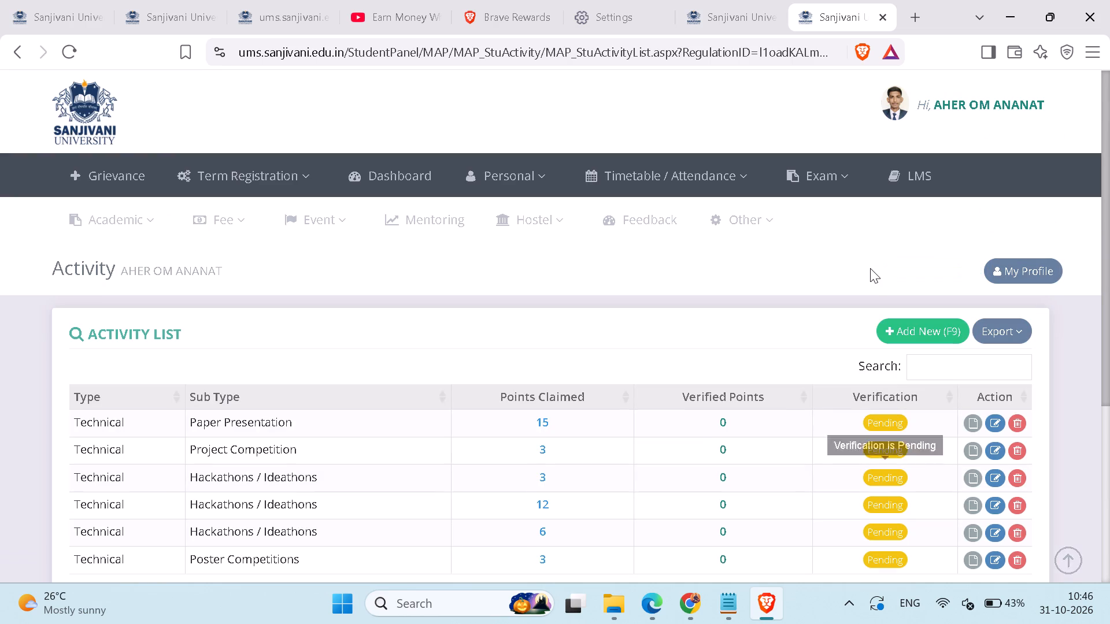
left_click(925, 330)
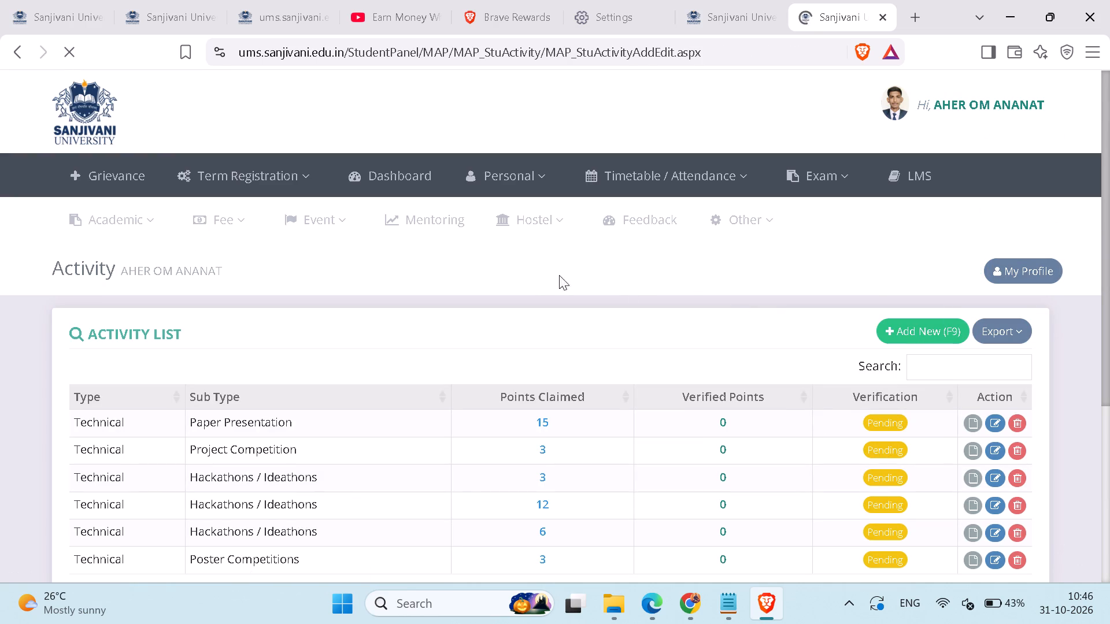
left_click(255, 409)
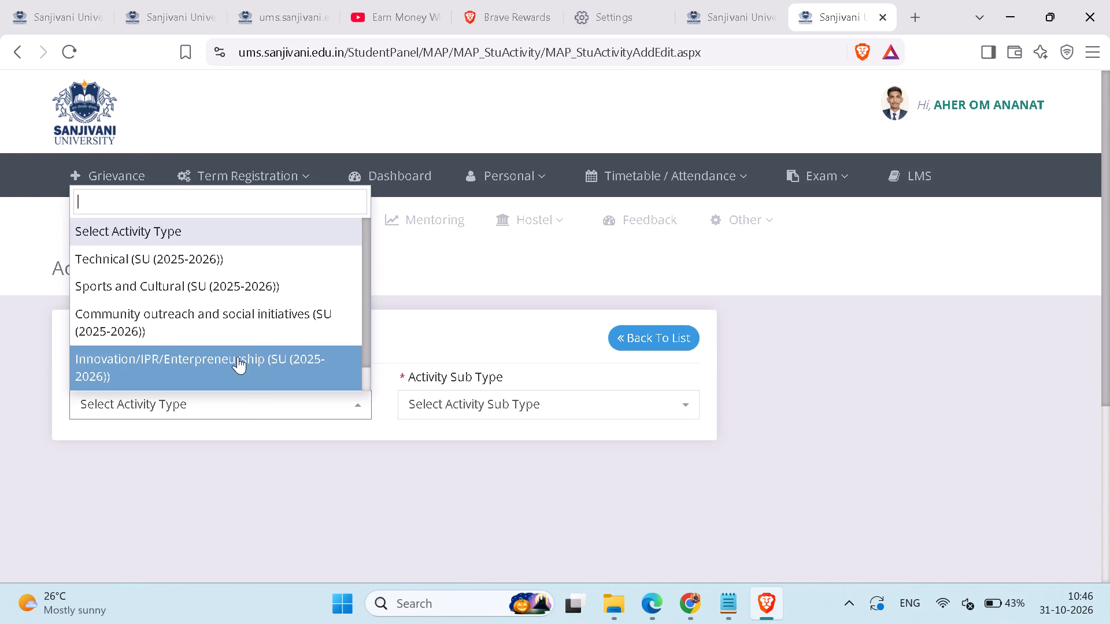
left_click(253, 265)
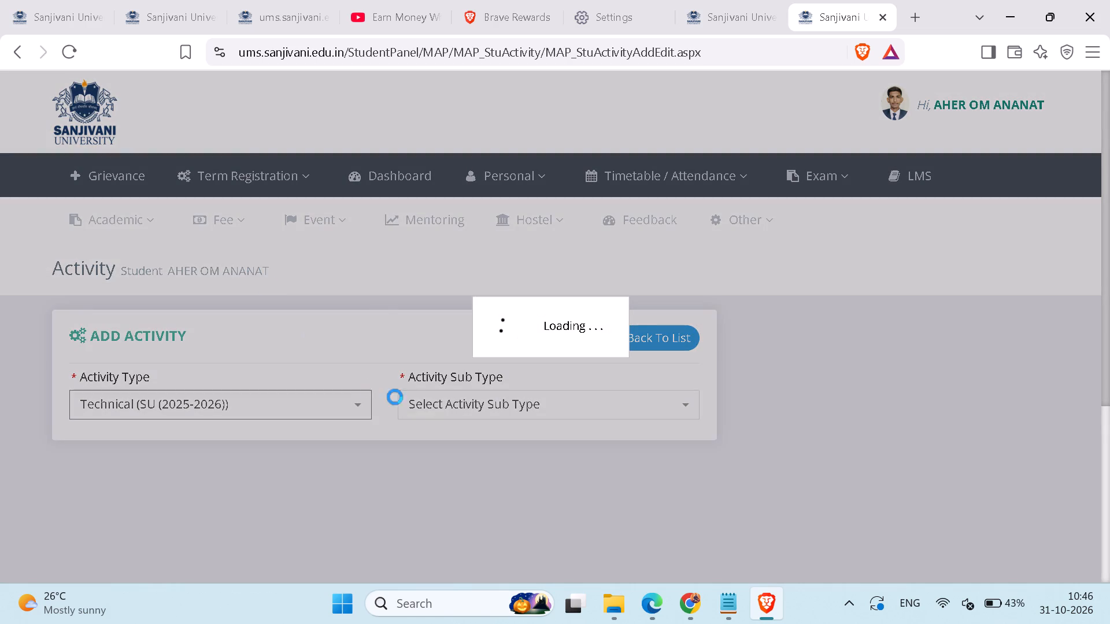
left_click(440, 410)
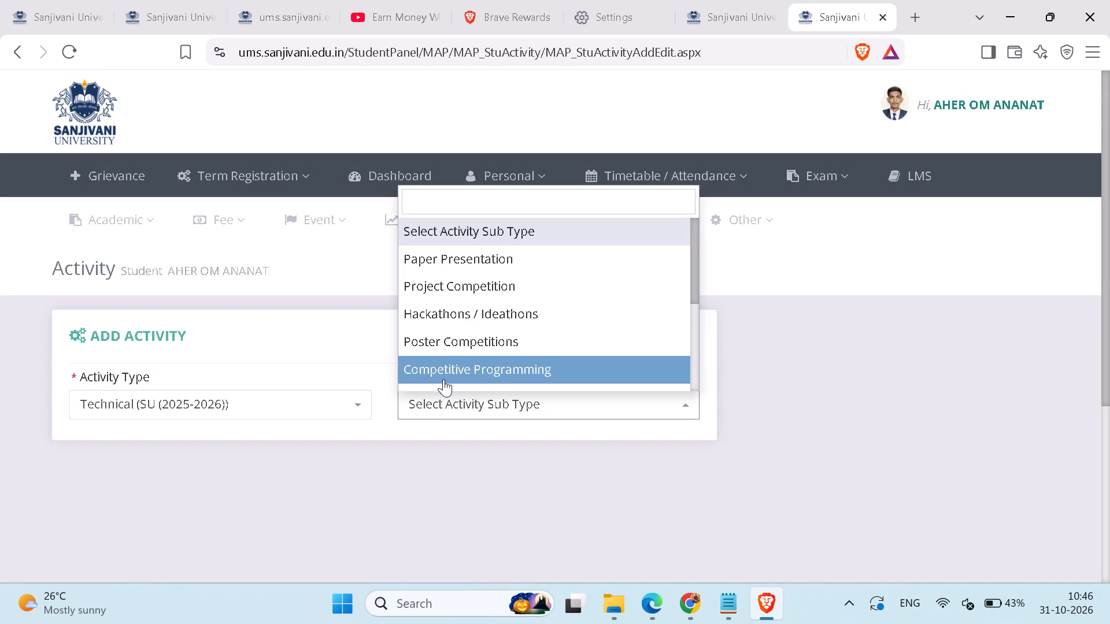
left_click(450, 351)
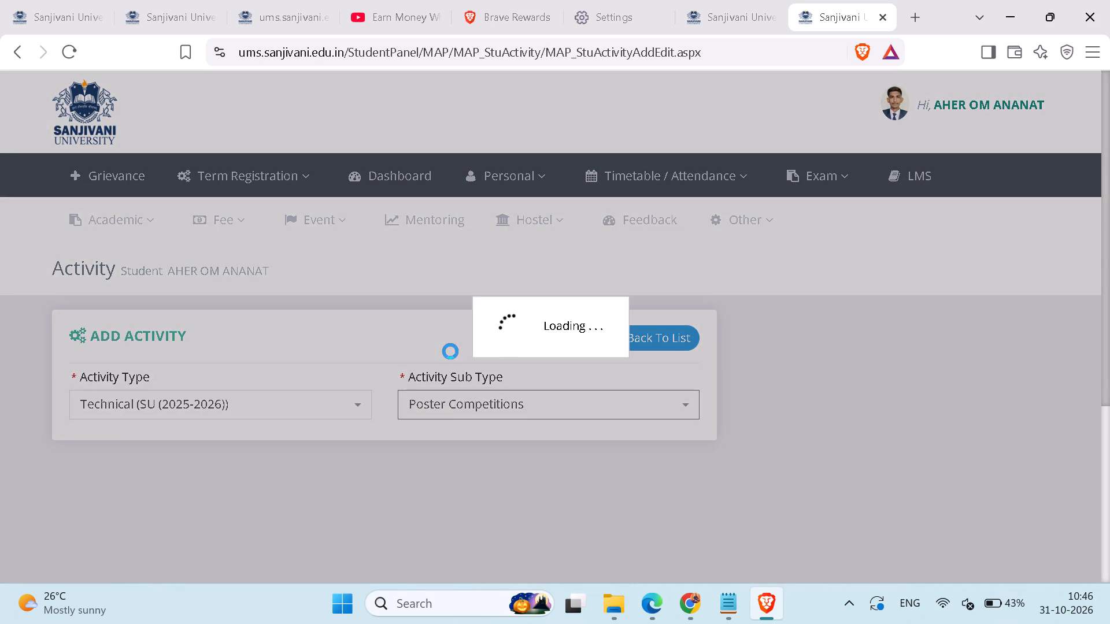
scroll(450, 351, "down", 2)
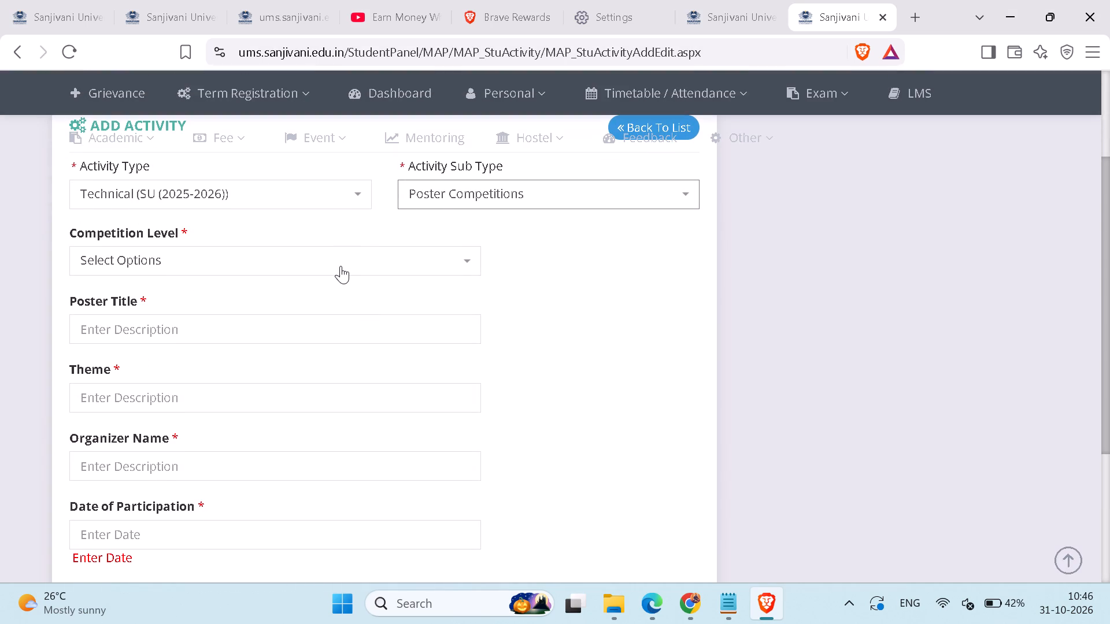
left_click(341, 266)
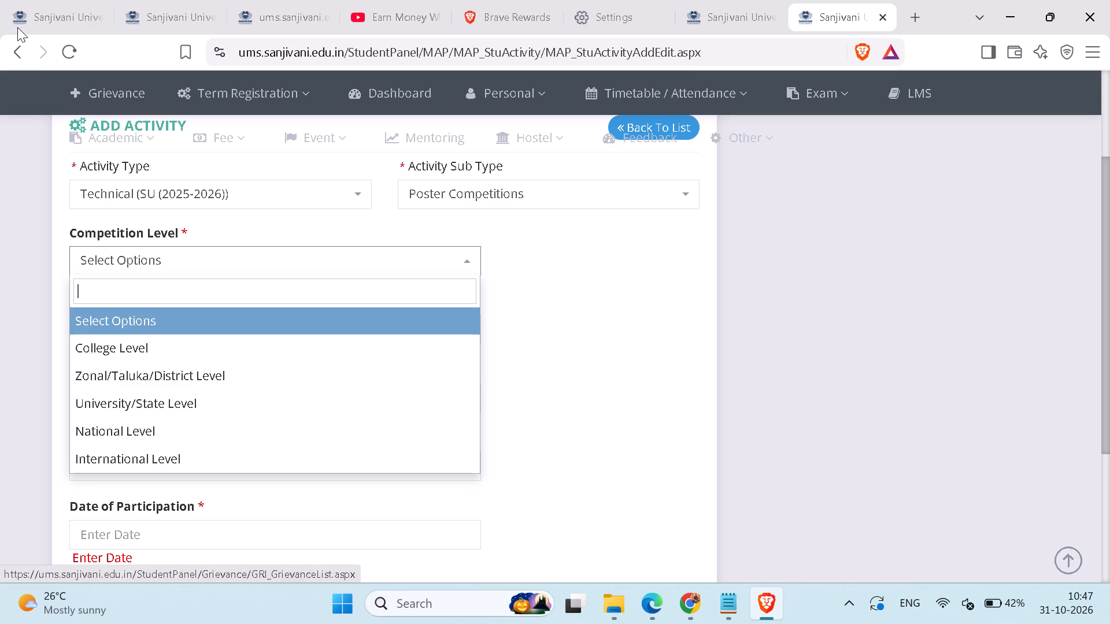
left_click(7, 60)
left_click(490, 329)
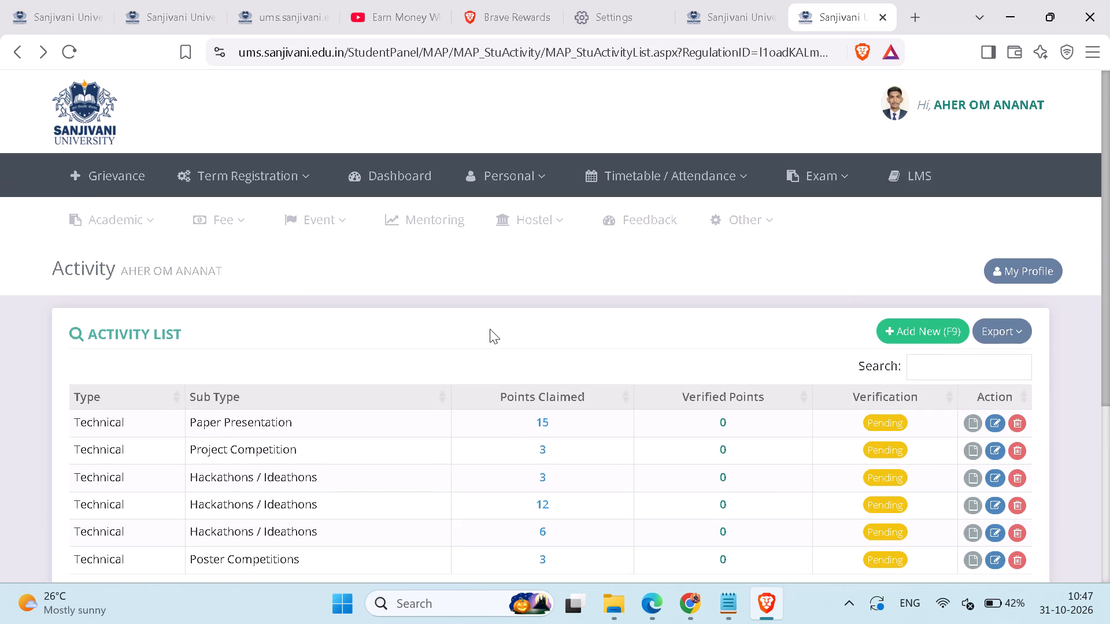
Open the existing Poster Competitions activity for editing and set its competition level to University/State Level.
scroll(490, 329, "down", 2)
scroll(490, 329, "up", 1)
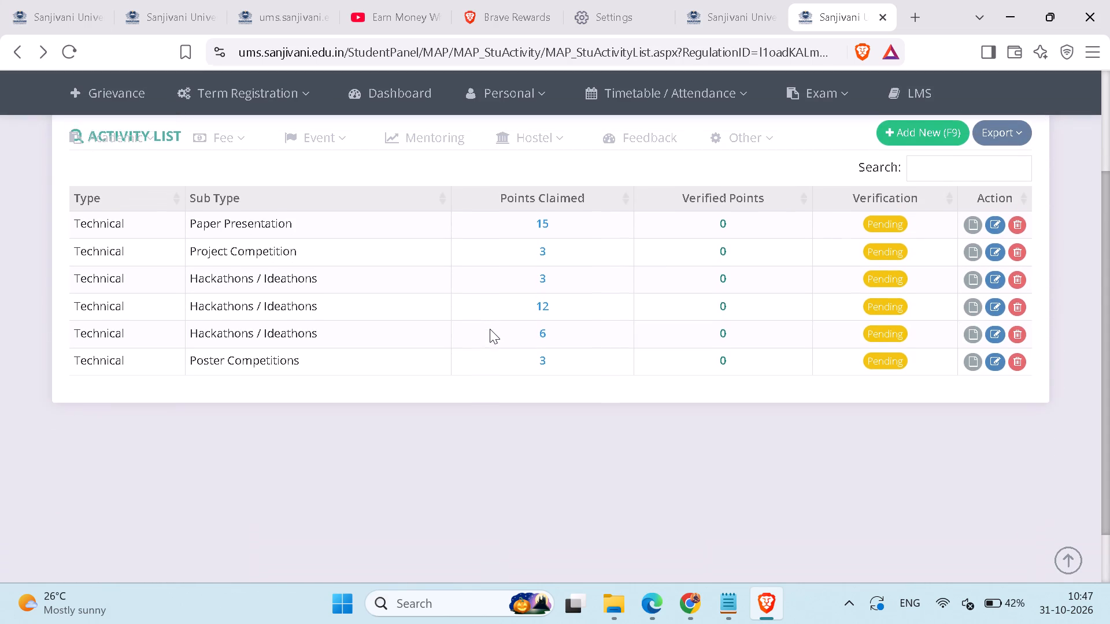
scroll(490, 329, "up", 1)
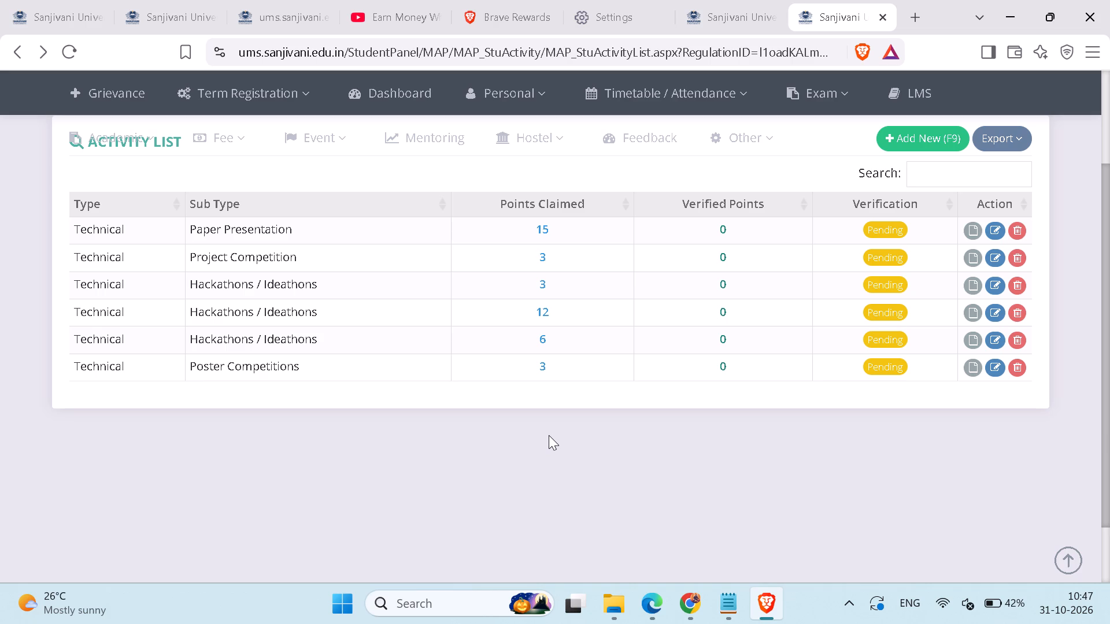
scroll(549, 435, "down", 2)
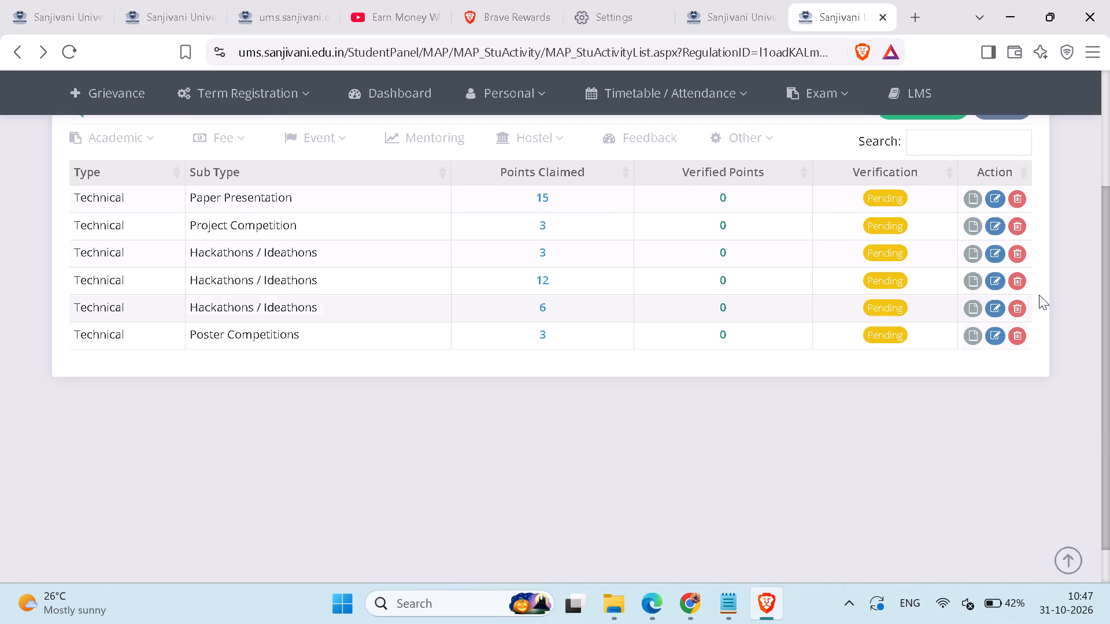
left_click(990, 341)
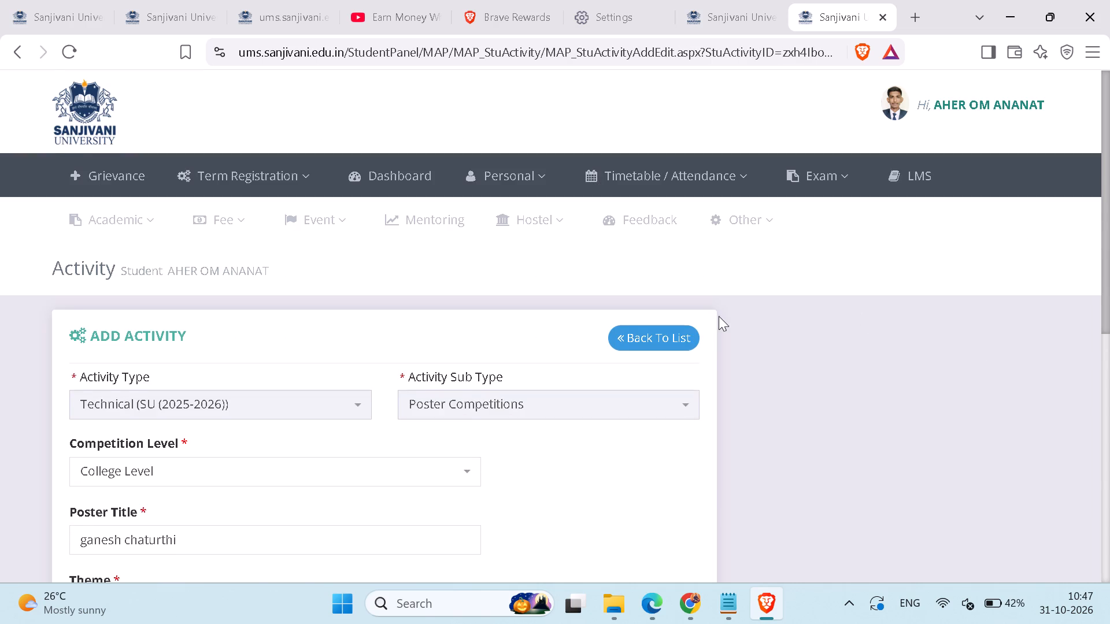
scroll(719, 316, "down", 2)
left_click(436, 161)
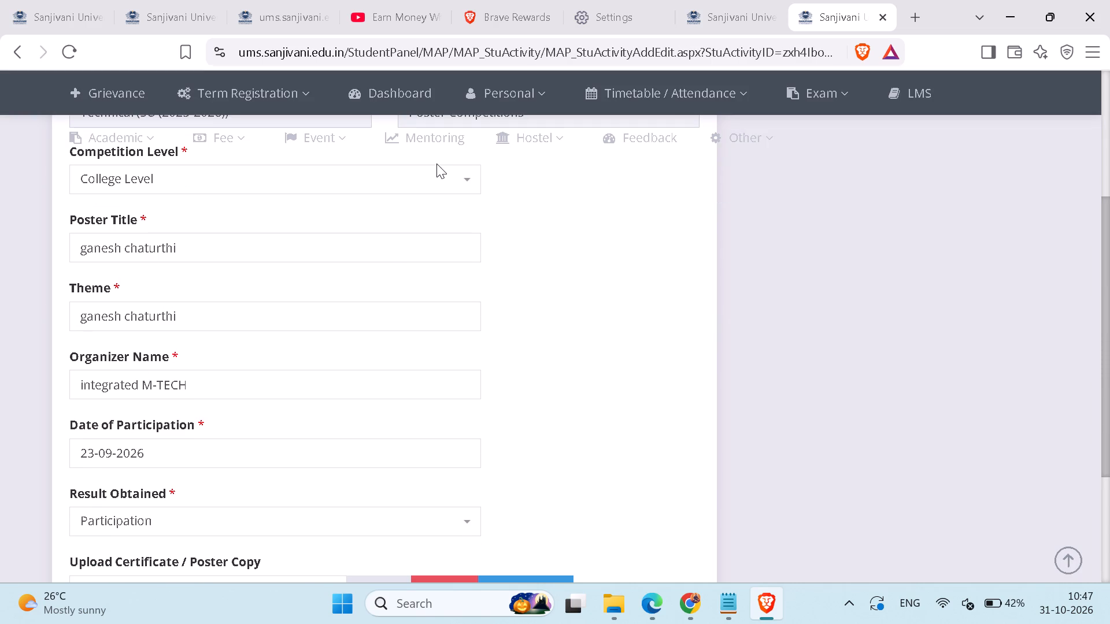
left_click(436, 164)
left_click(436, 177)
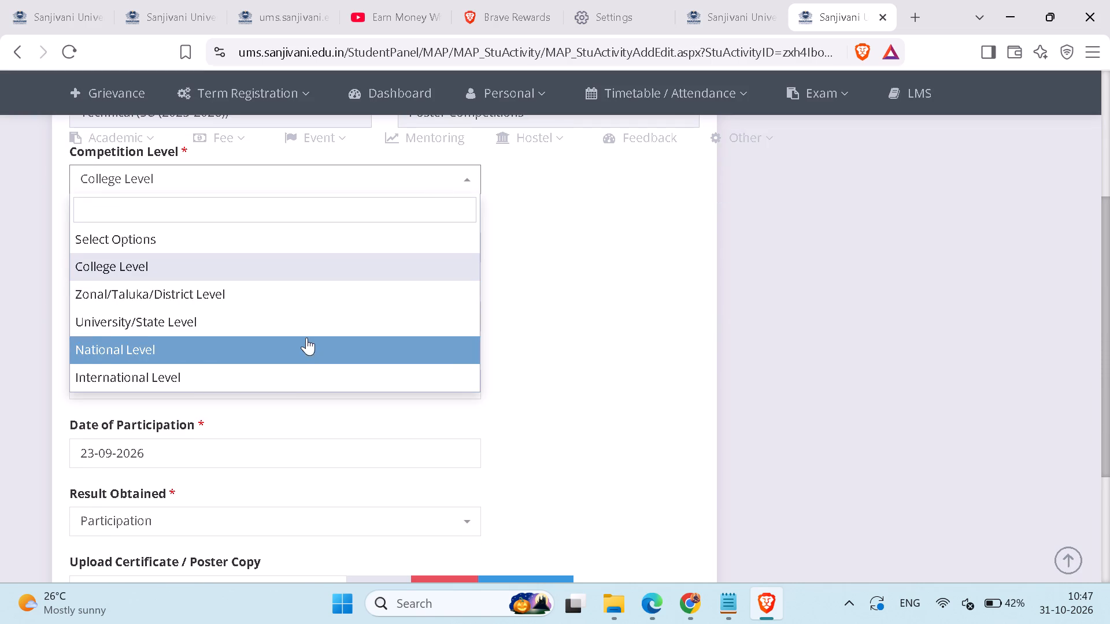
left_click(312, 330)
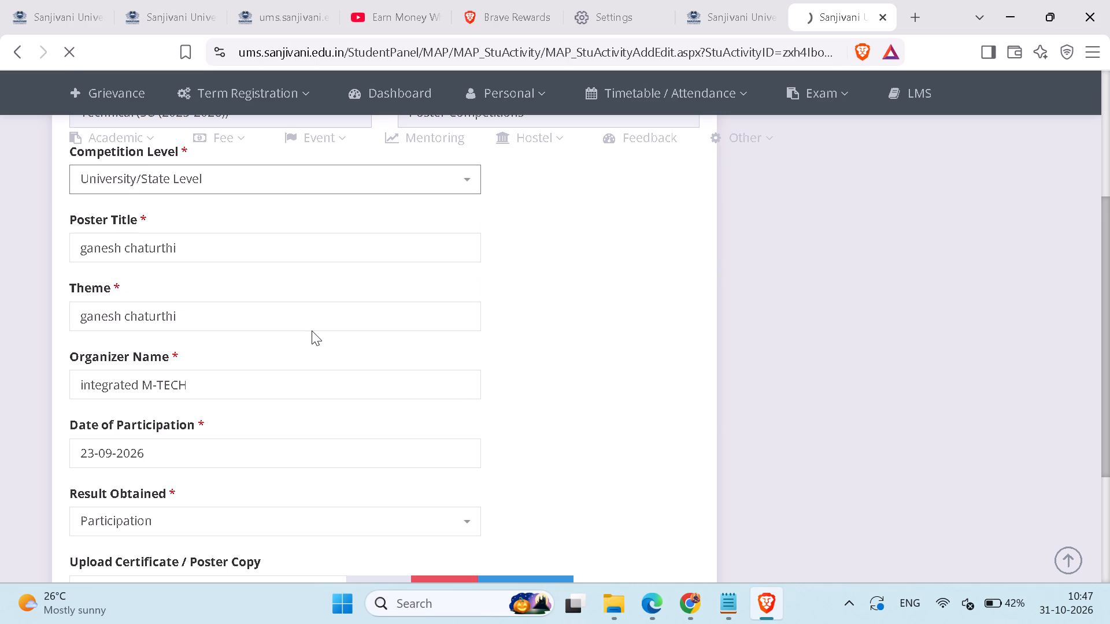
Set the poster competition's obtained result to Participation and save the activity.
scroll(312, 330, "down", 8)
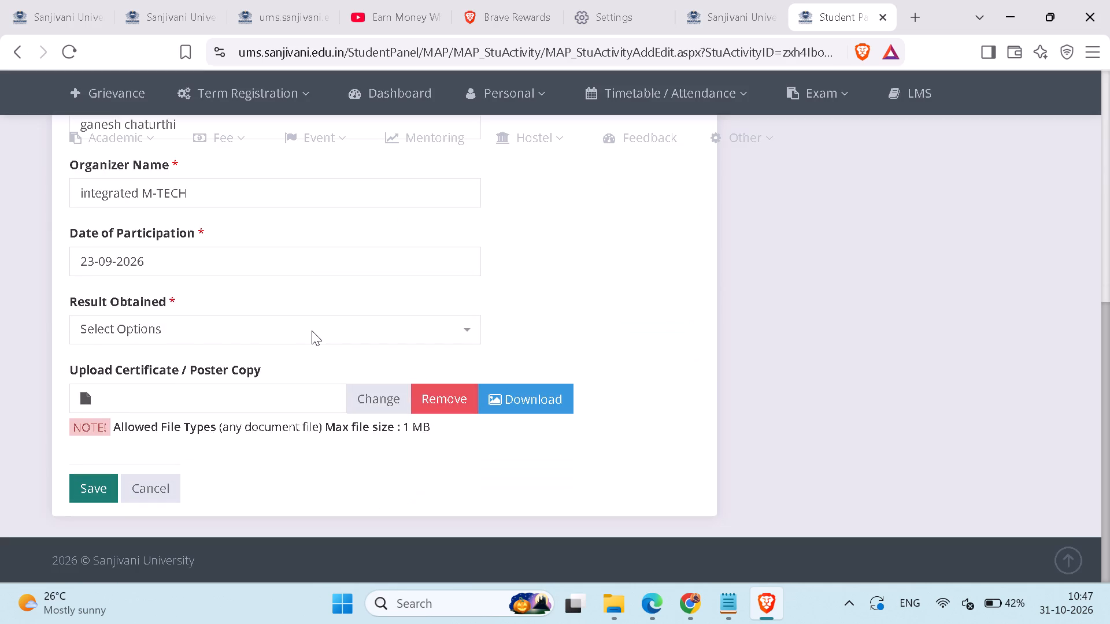
left_click(99, 481)
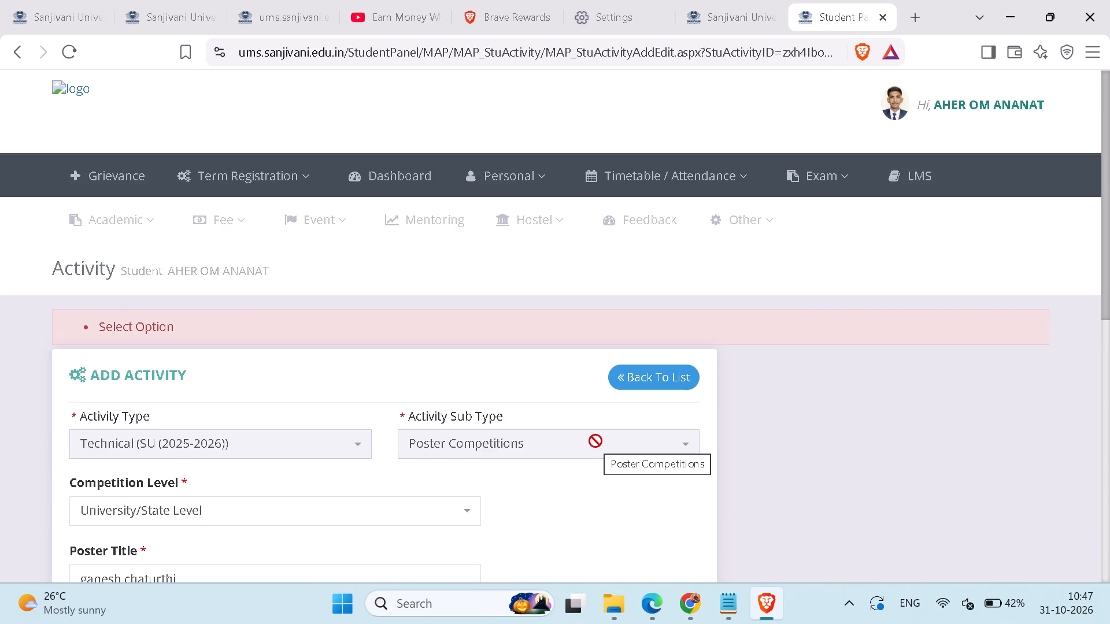
scroll(595, 441, "down", 4)
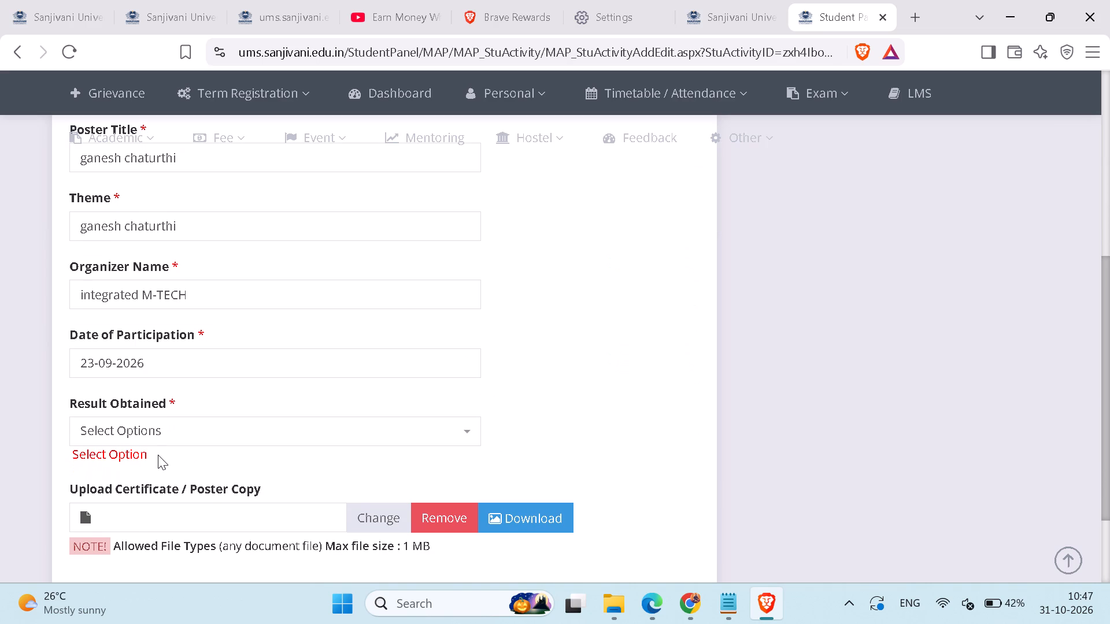
left_click(176, 425)
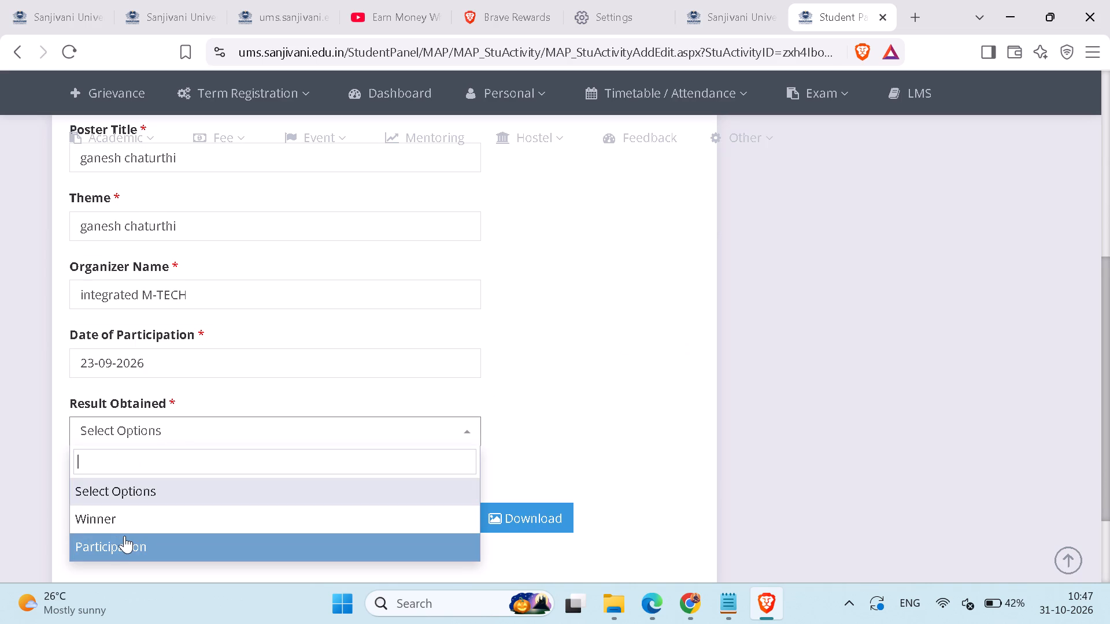
left_click(124, 537)
scroll(124, 537, "down", 3)
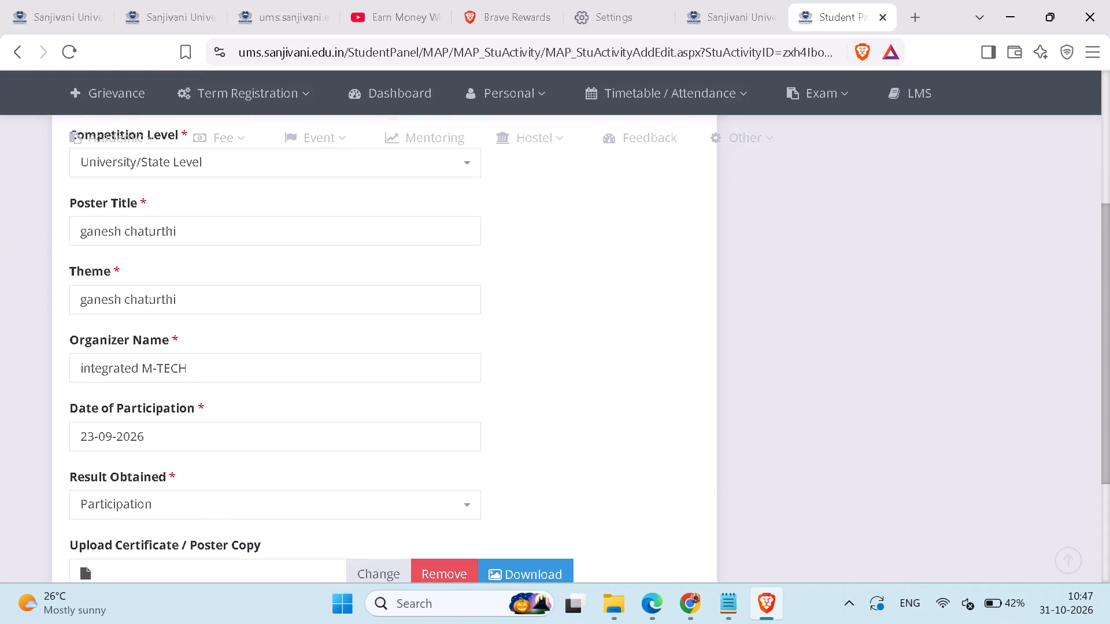
scroll(102, 504, "down", 1)
left_click_drag(68, 555, 82, 544)
left_click(82, 544)
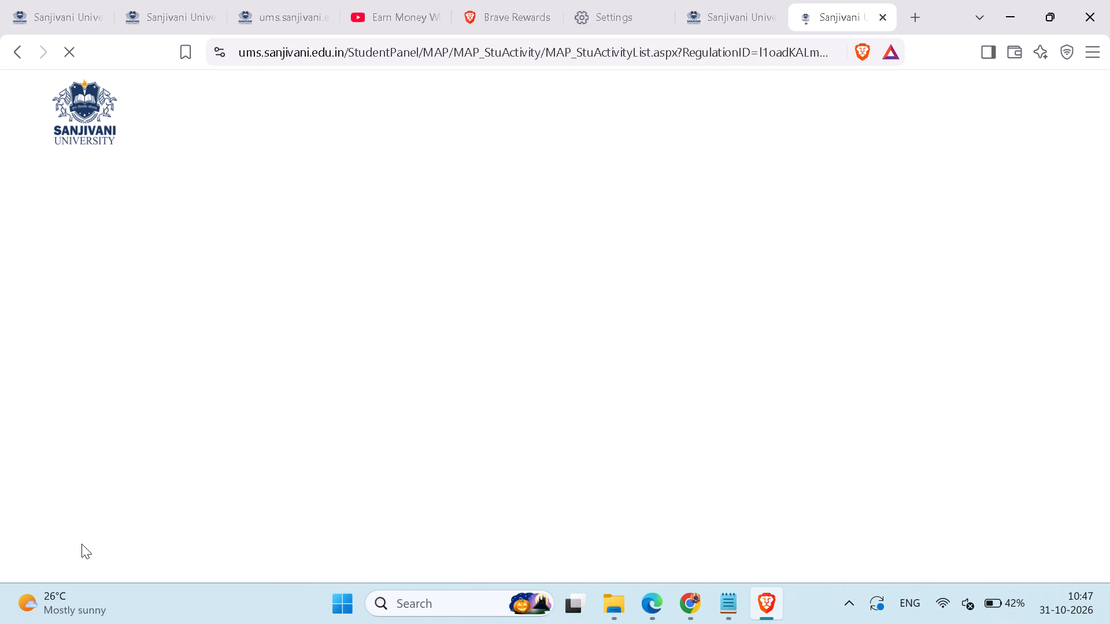
Open the Hackathons / Ideathons activity with 3 claimed points, chakravyu, for editing and set its event level to University/State Level.
scroll(82, 544, "down", 1)
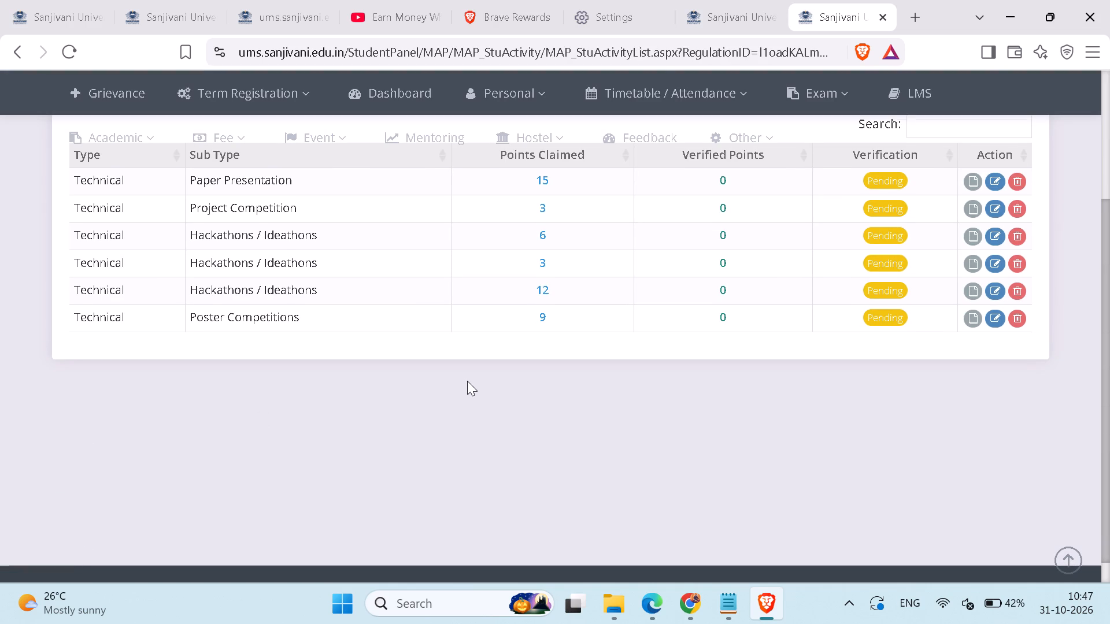
left_click(997, 267)
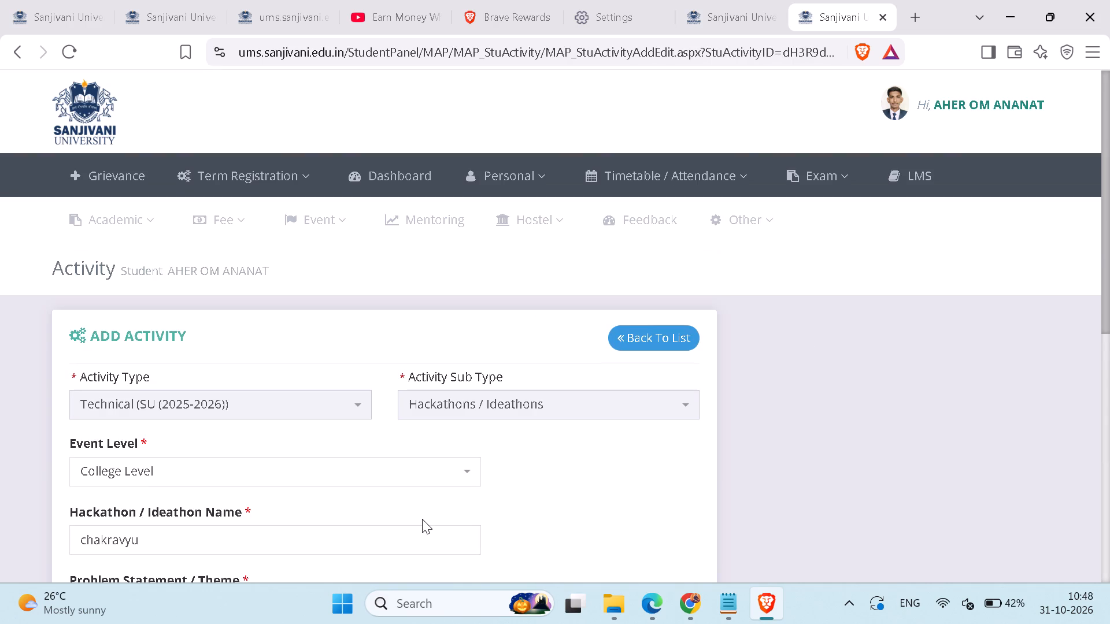
scroll(420, 519, "down", 2)
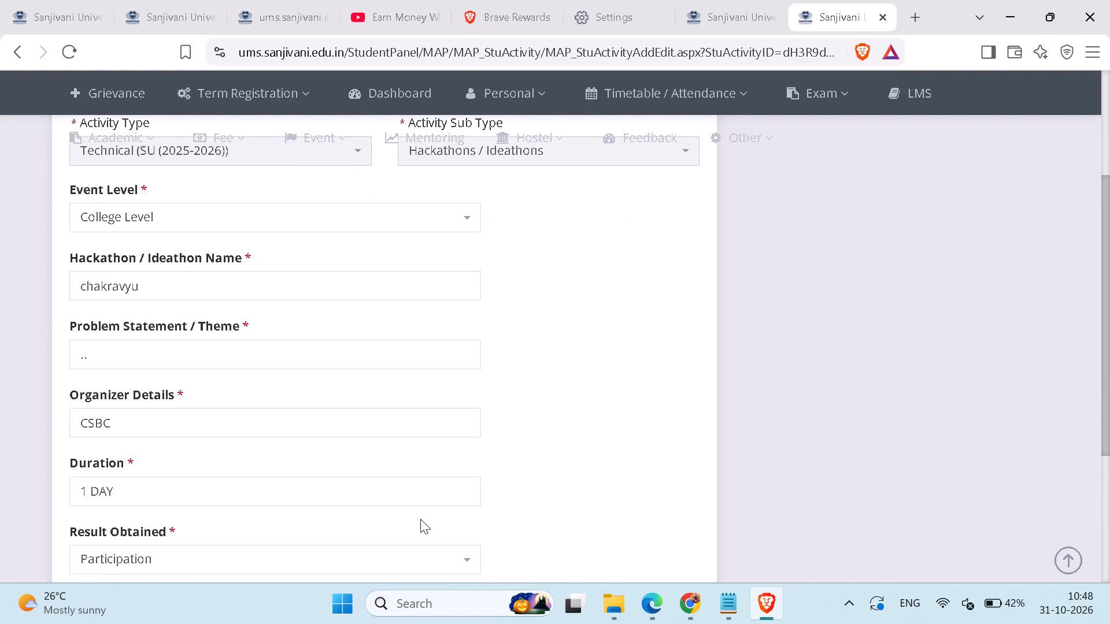
scroll(420, 519, "down", 2)
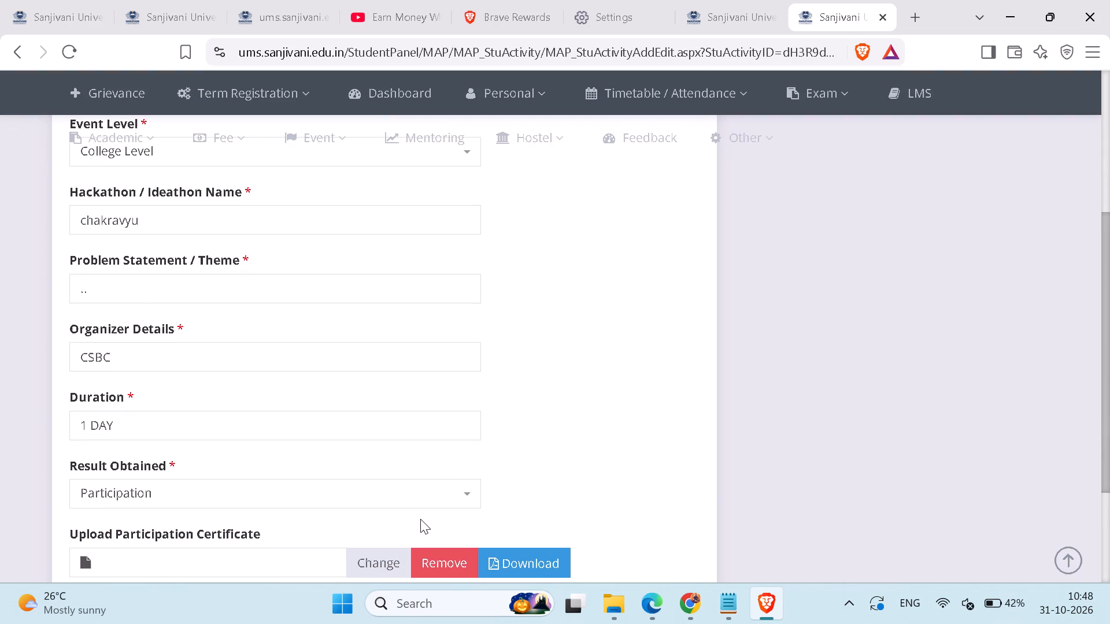
scroll(420, 519, "down", 1)
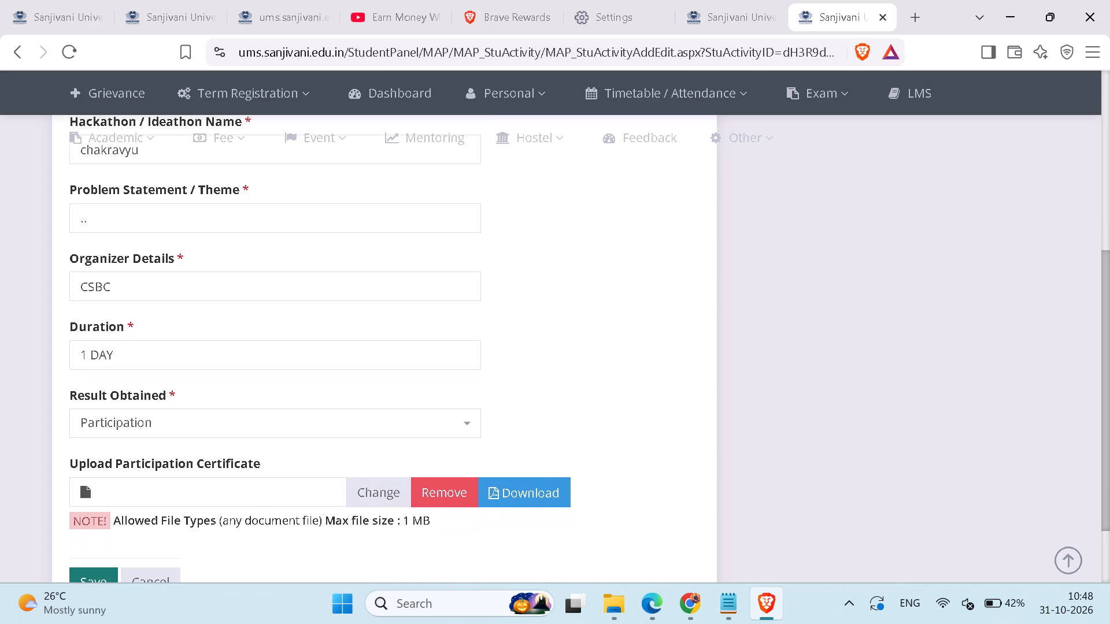
scroll(420, 519, "down", 1)
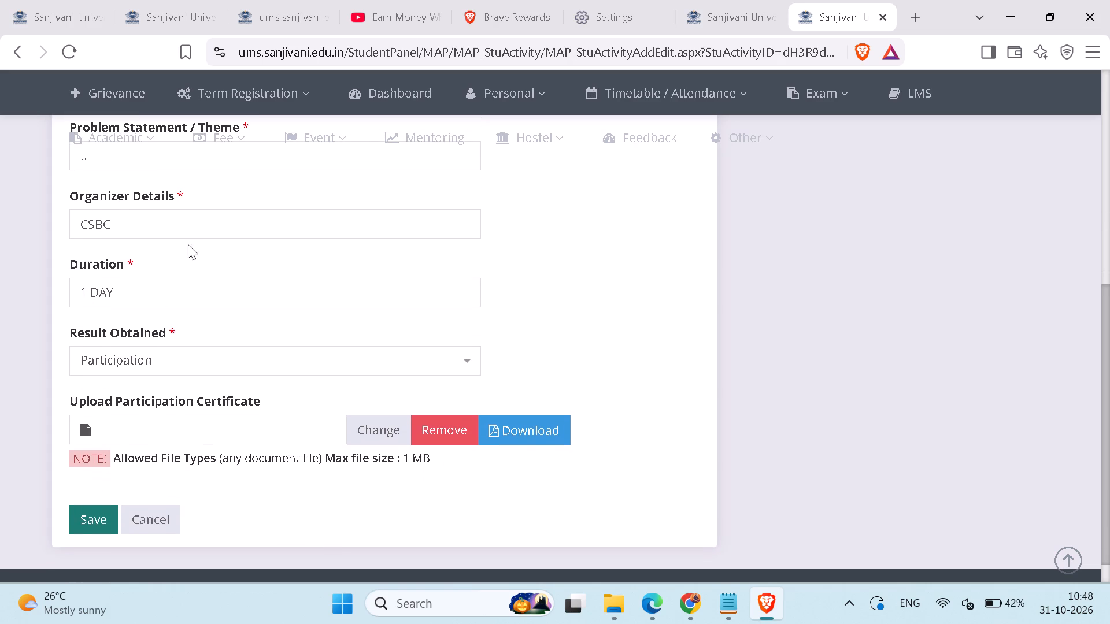
scroll(193, 233, "up", 2)
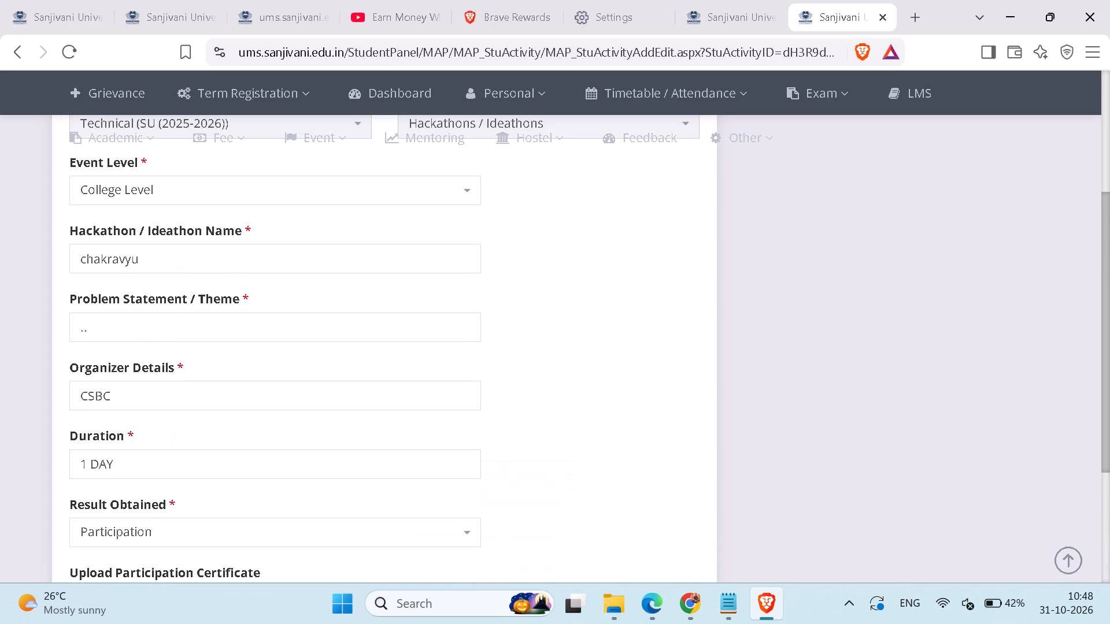
left_click(221, 198)
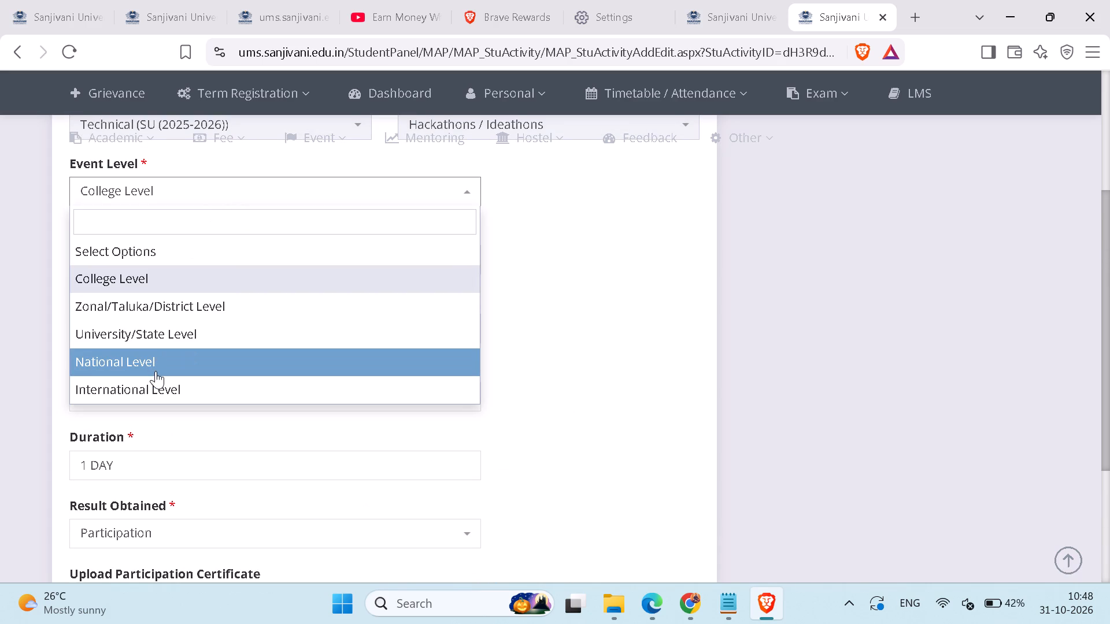
left_click(181, 335)
Set the chakravyu hackathon's obtained result to Participation and save the activity.
scroll(181, 335, "down", 4)
scroll(145, 461, "down", 5)
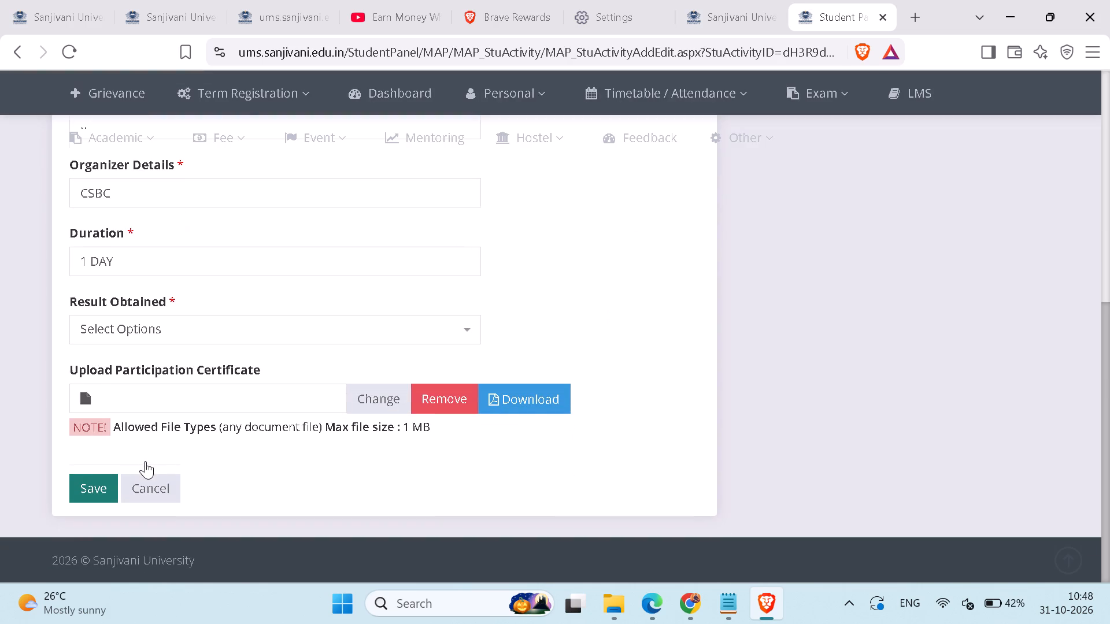
left_click(99, 485)
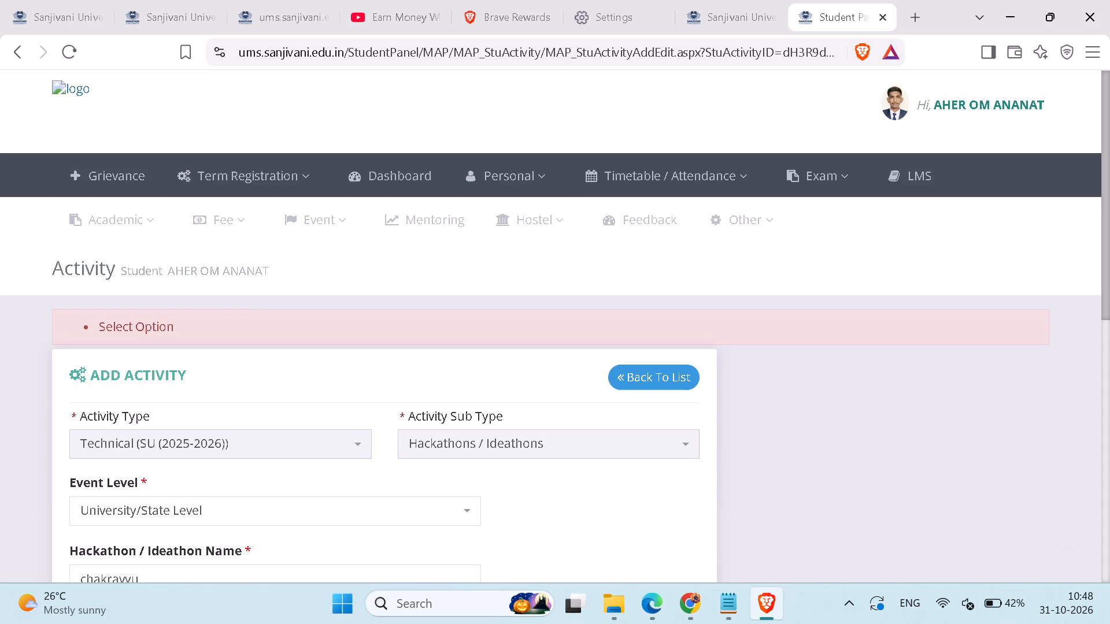
scroll(99, 485, "down", 4)
left_click(153, 392)
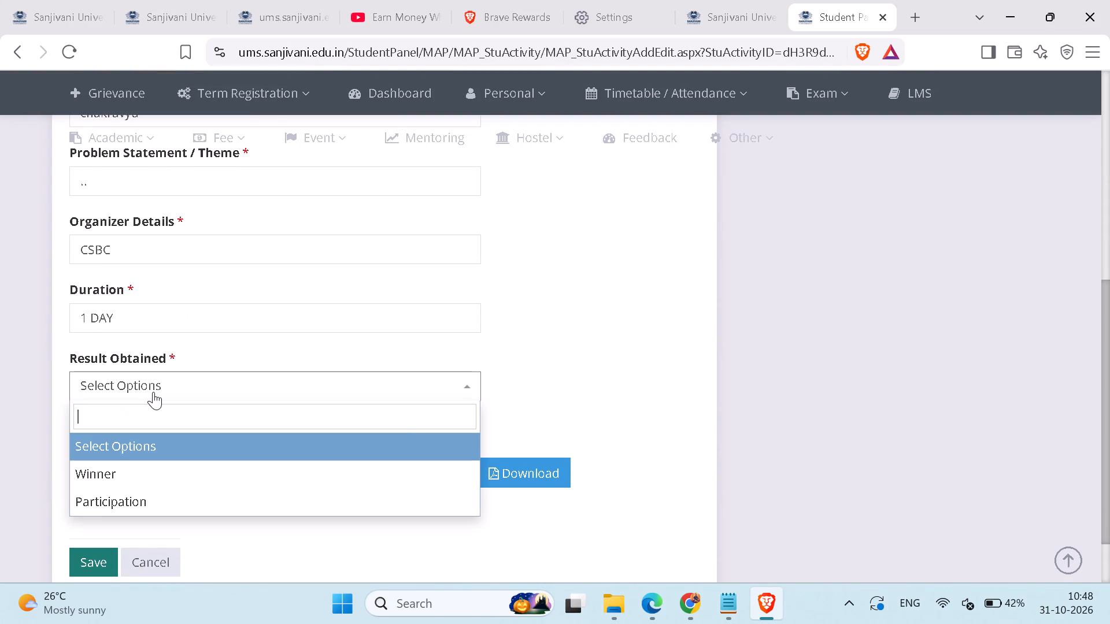
left_click(129, 496)
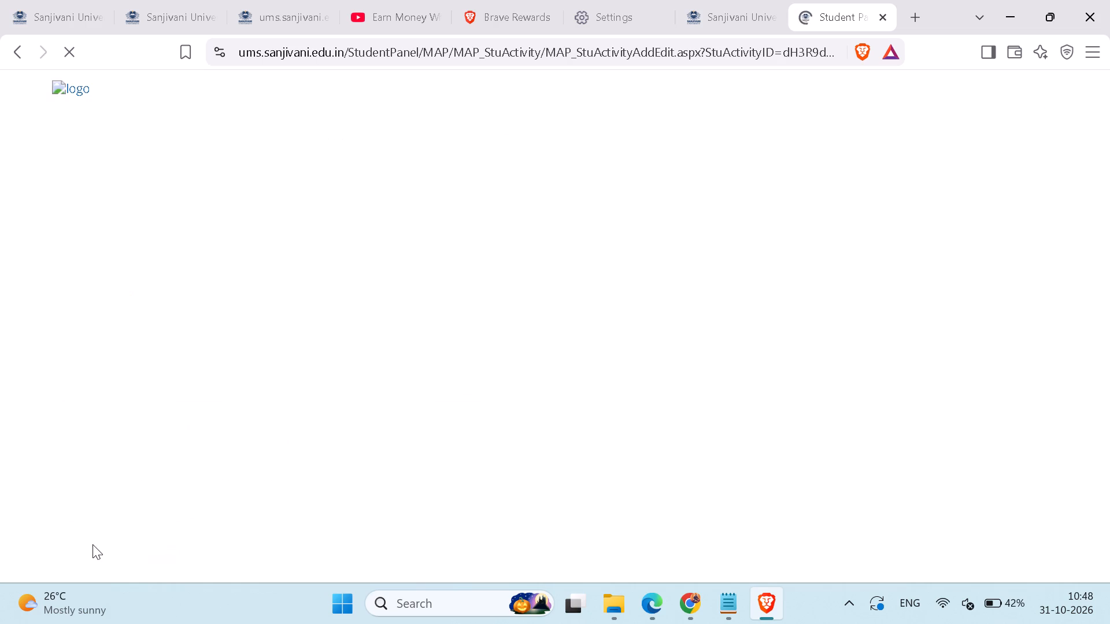
left_click(92, 544)
scroll(92, 544, "down", 4)
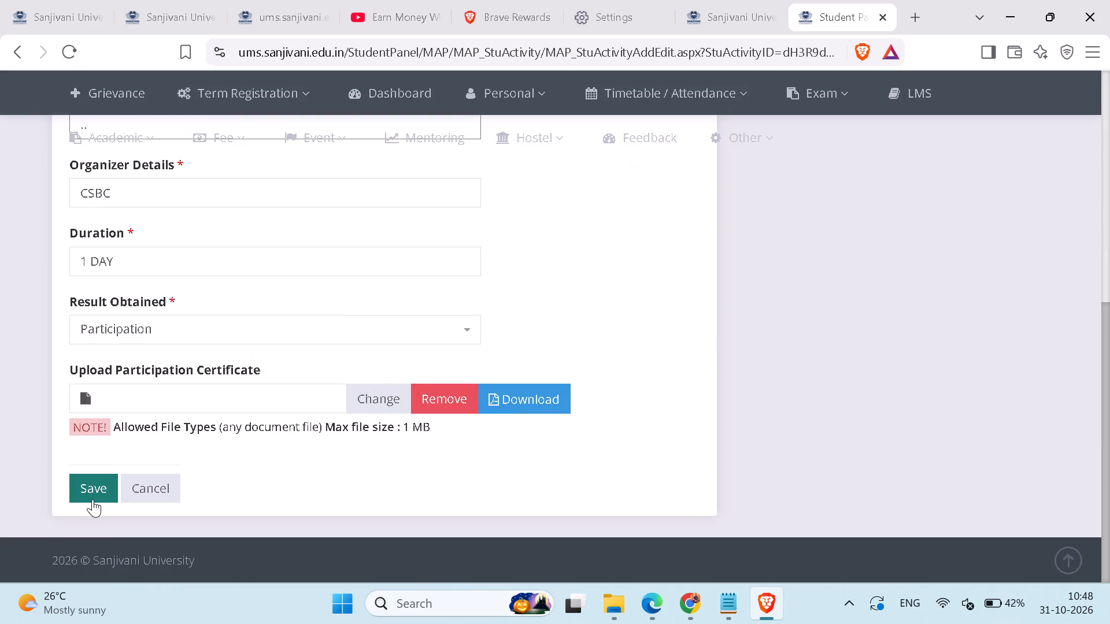
left_click(92, 499)
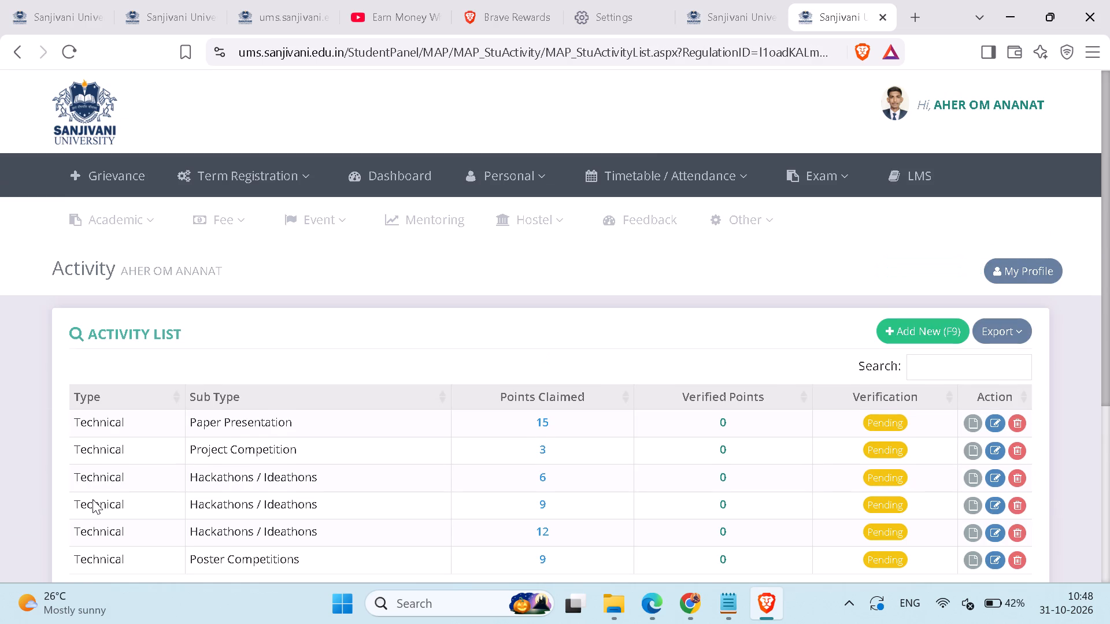
Open the existing Project Competition activity for editing and set its competition level to University/State Level.
scroll(92, 499, "down", 1)
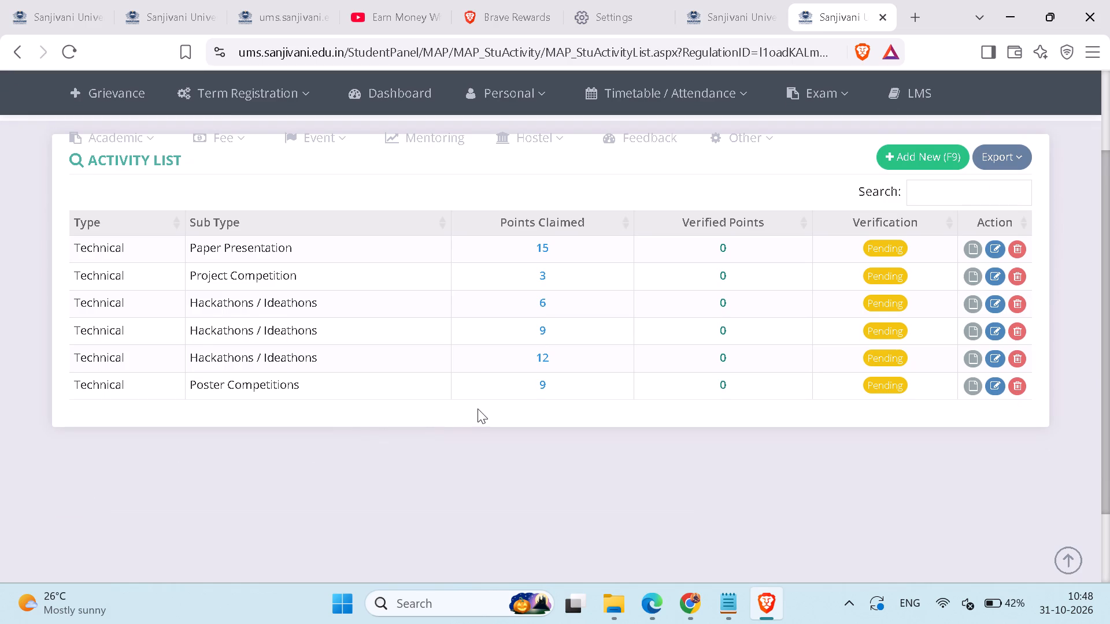
left_click(994, 280)
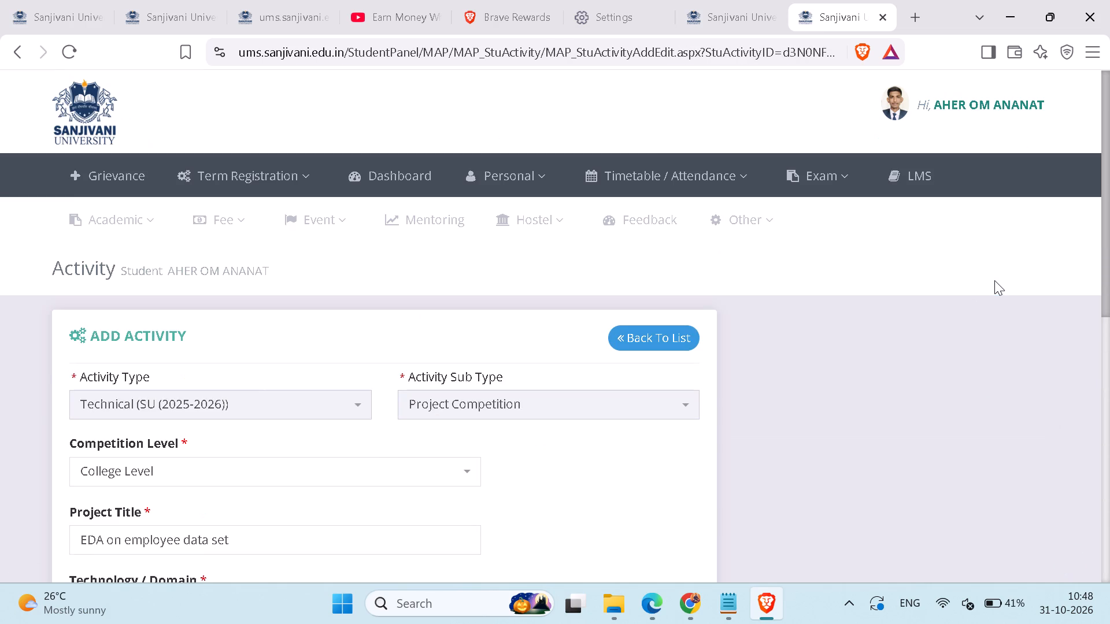
scroll(556, 363, "down", 2)
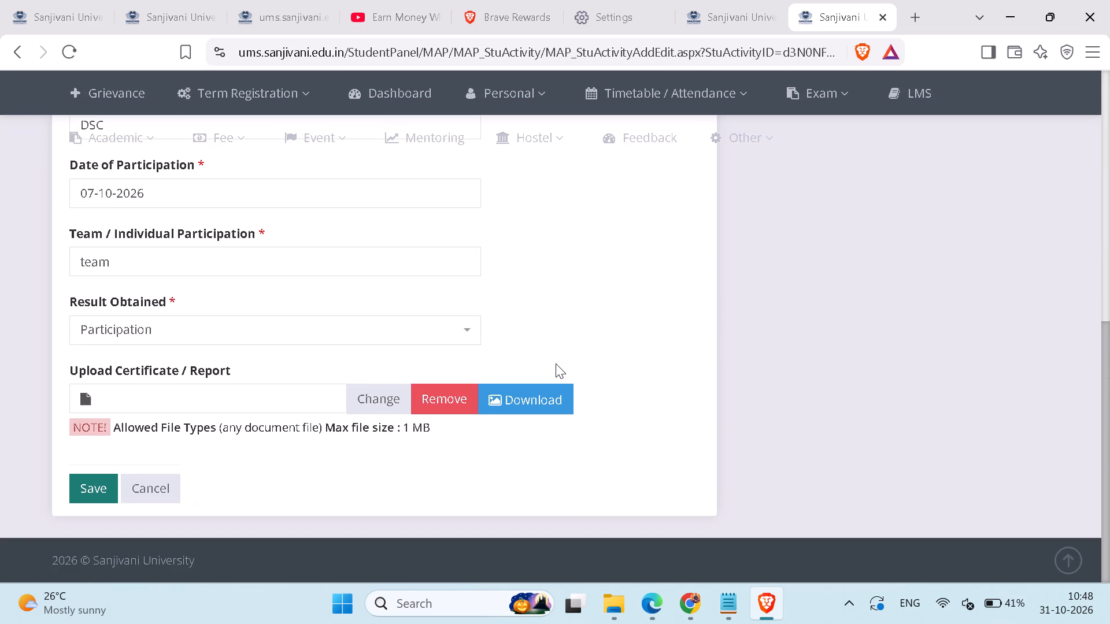
scroll(556, 363, "up", 2)
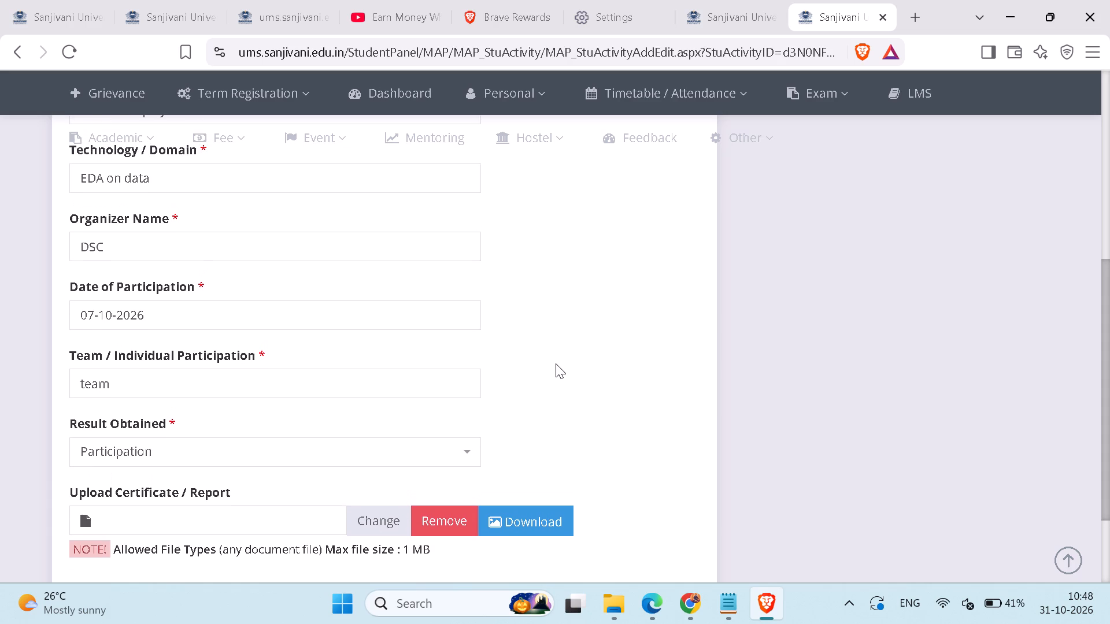
scroll(556, 363, "up", 3)
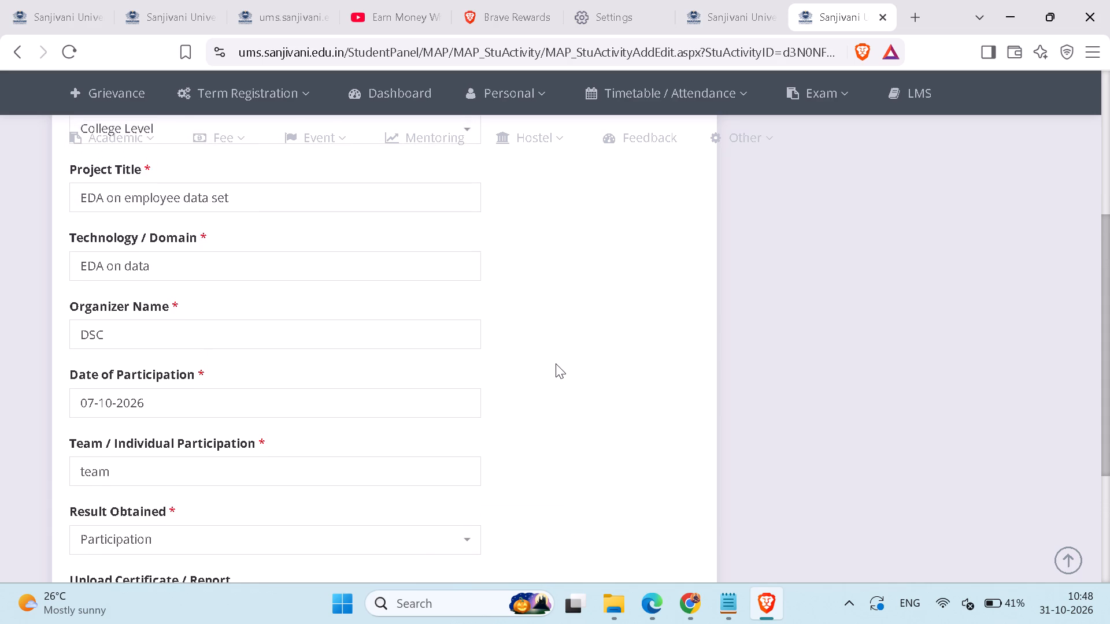
scroll(556, 363, "up", 2)
scroll(556, 363, "down", 1)
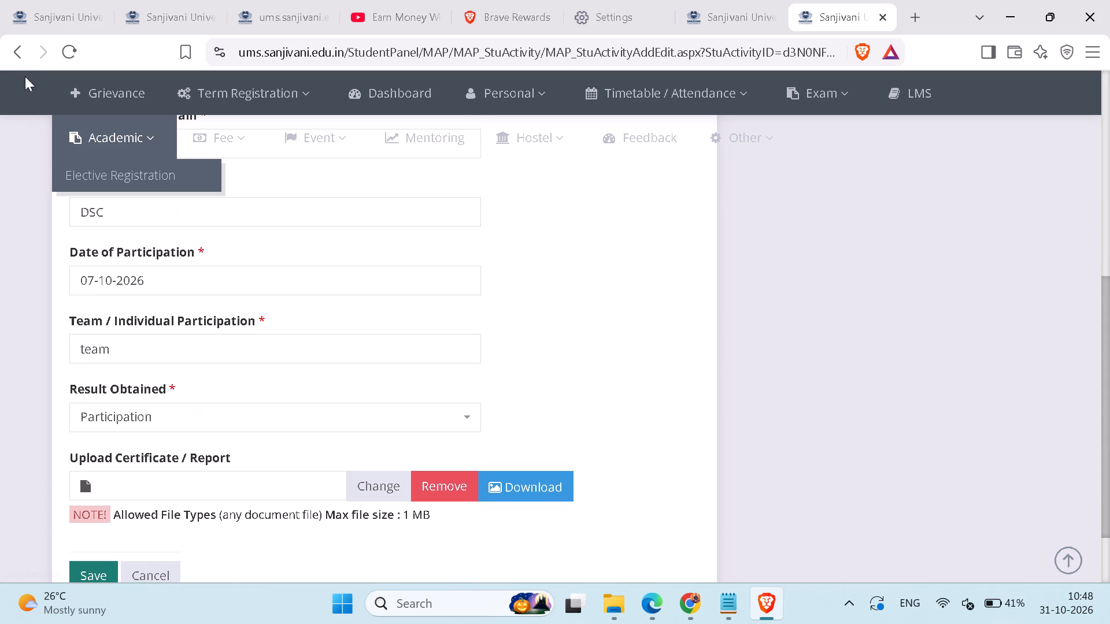
left_click(150, 414)
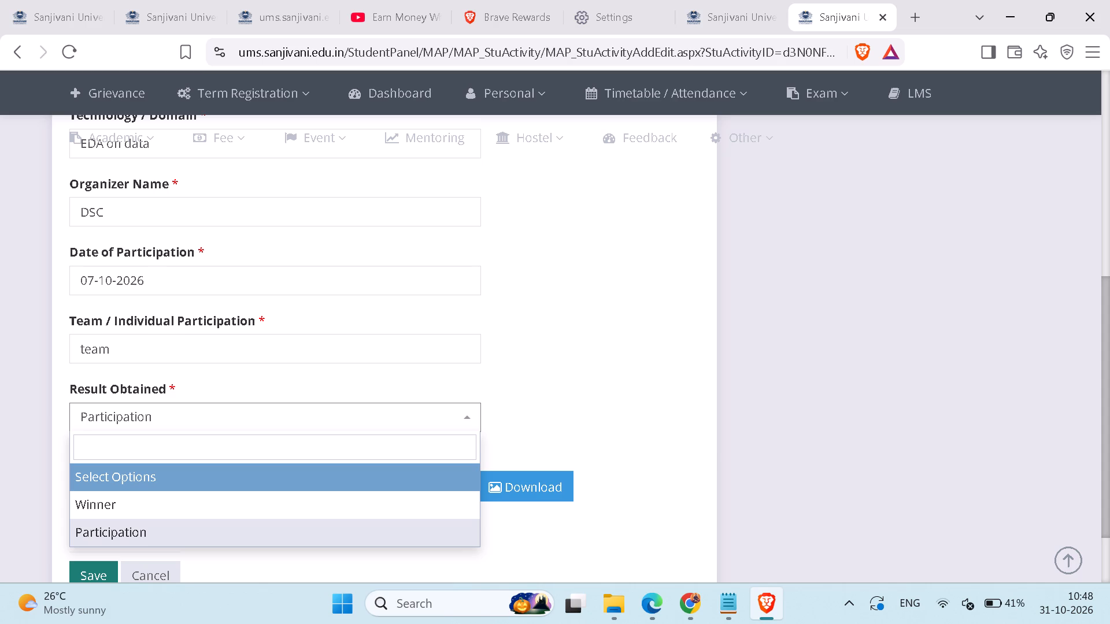
scroll(217, 226, "up", 2)
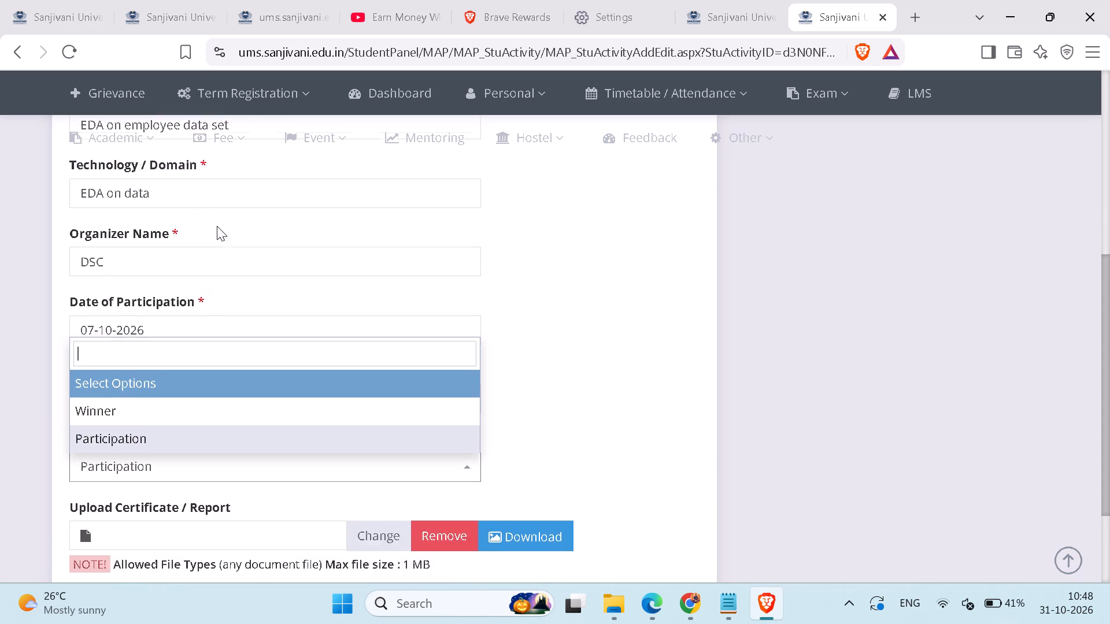
scroll(217, 226, "up", 2)
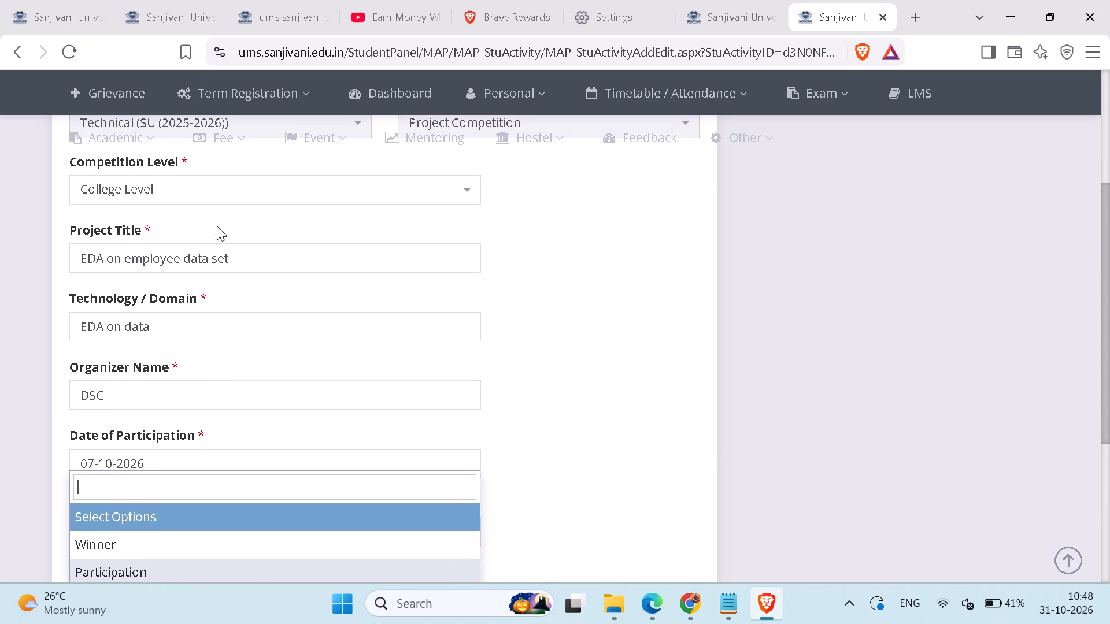
left_click(244, 183)
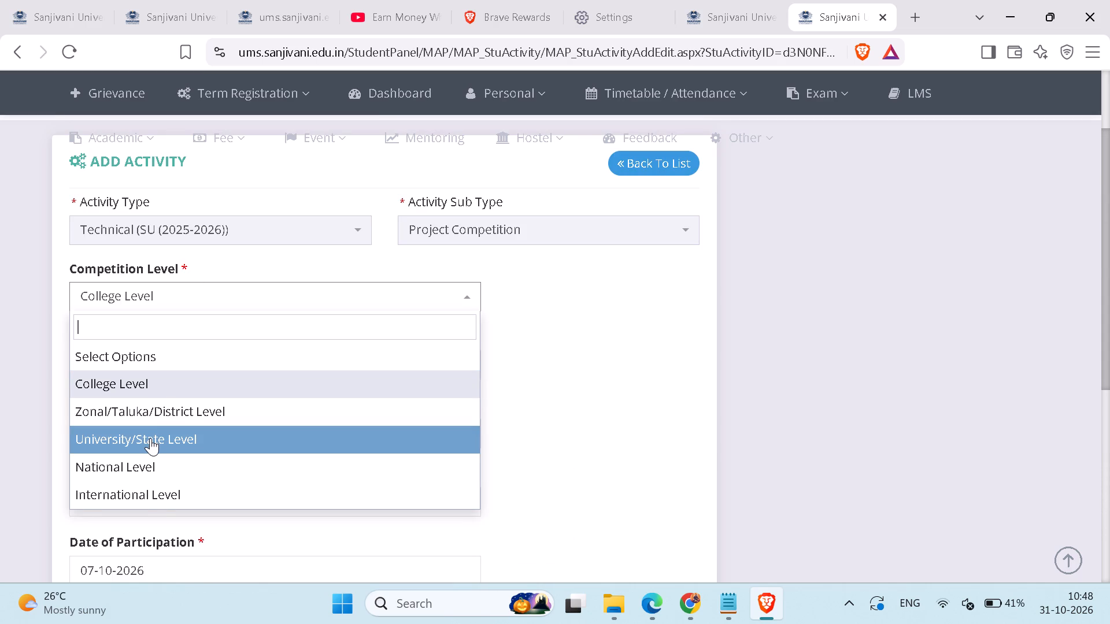
left_click(150, 438)
Set the project competition's obtained result to Participation and save the activity.
scroll(150, 438, "down", 4)
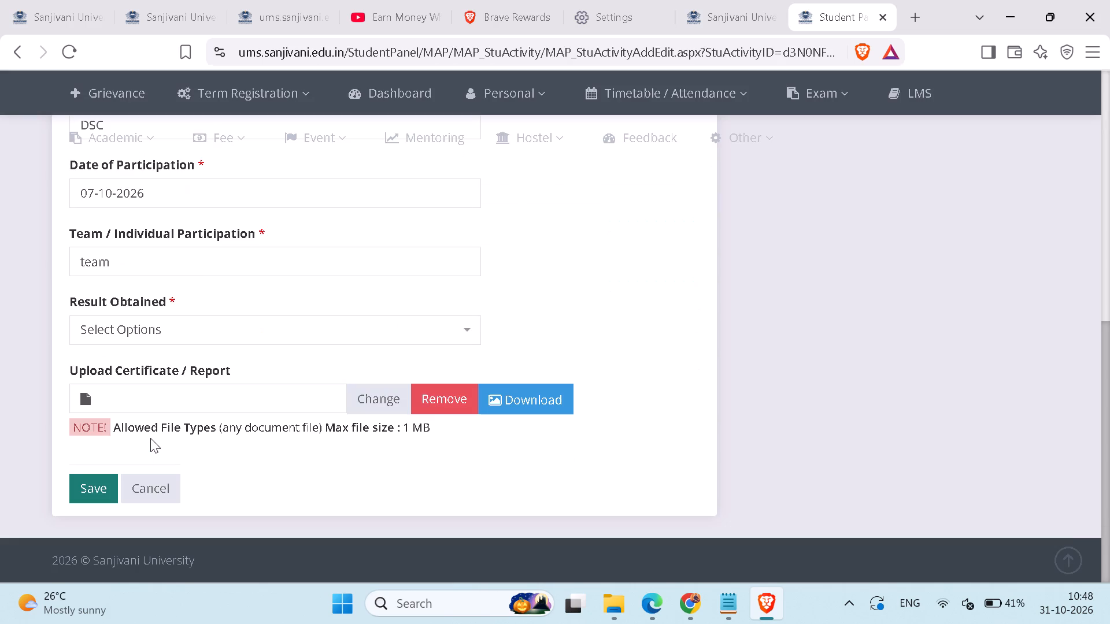
left_click(134, 342)
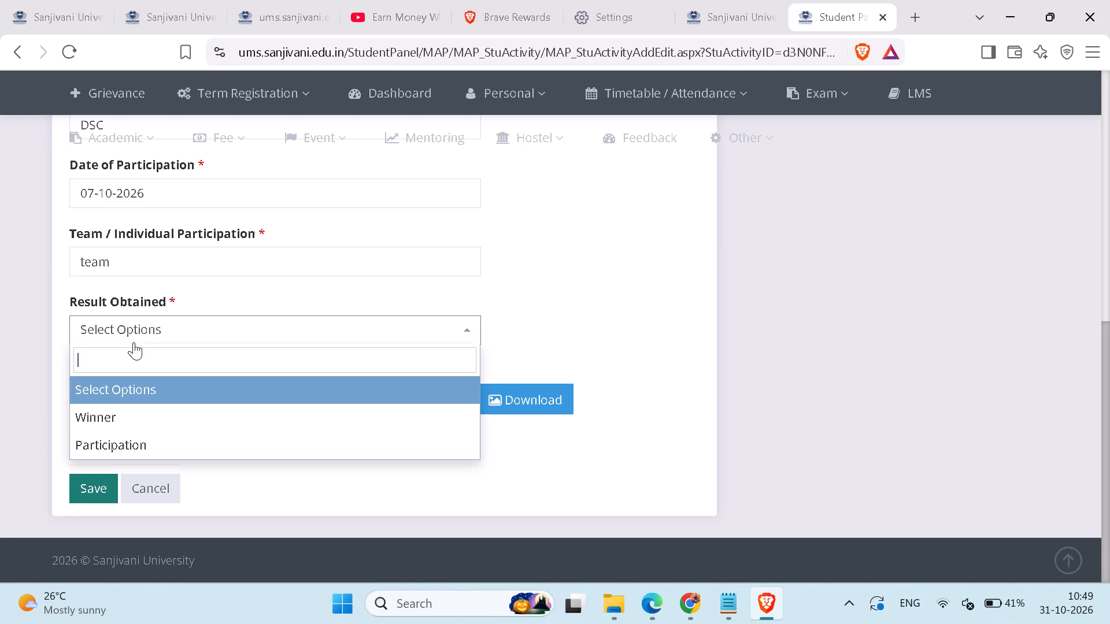
left_click(106, 457)
left_click(97, 482)
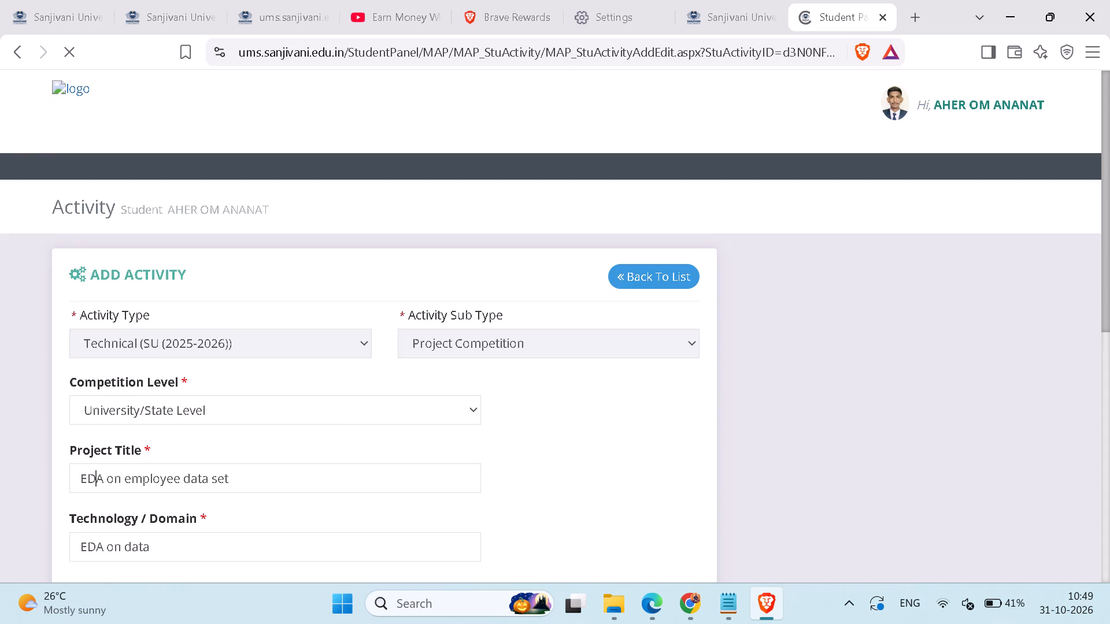
scroll(97, 482, "down", 3)
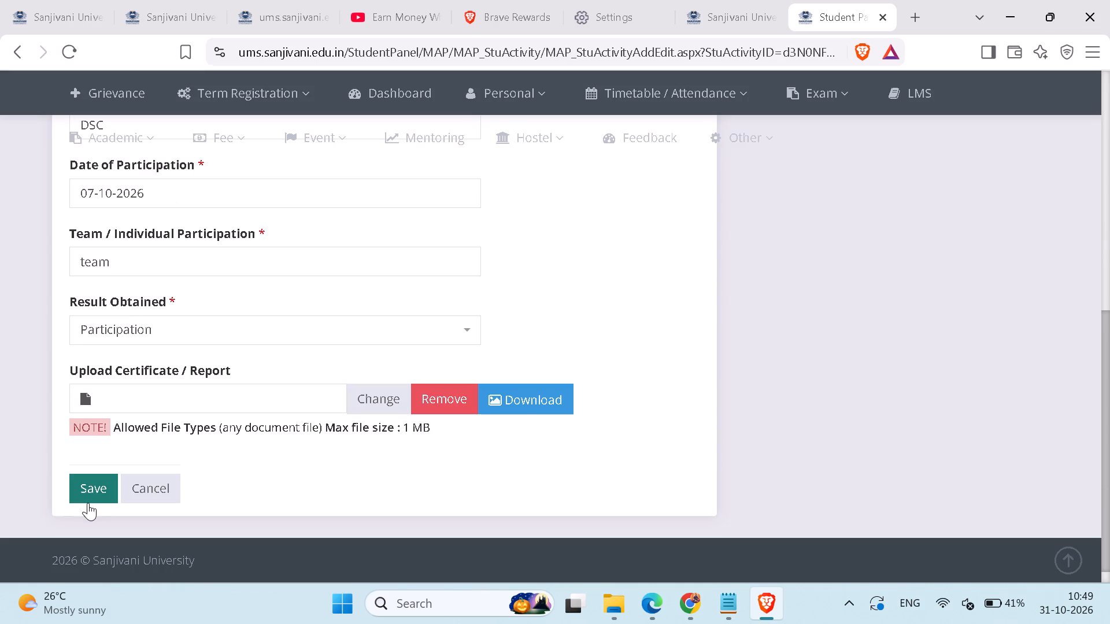
left_click_drag(88, 503, 90, 495)
left_click(90, 495)
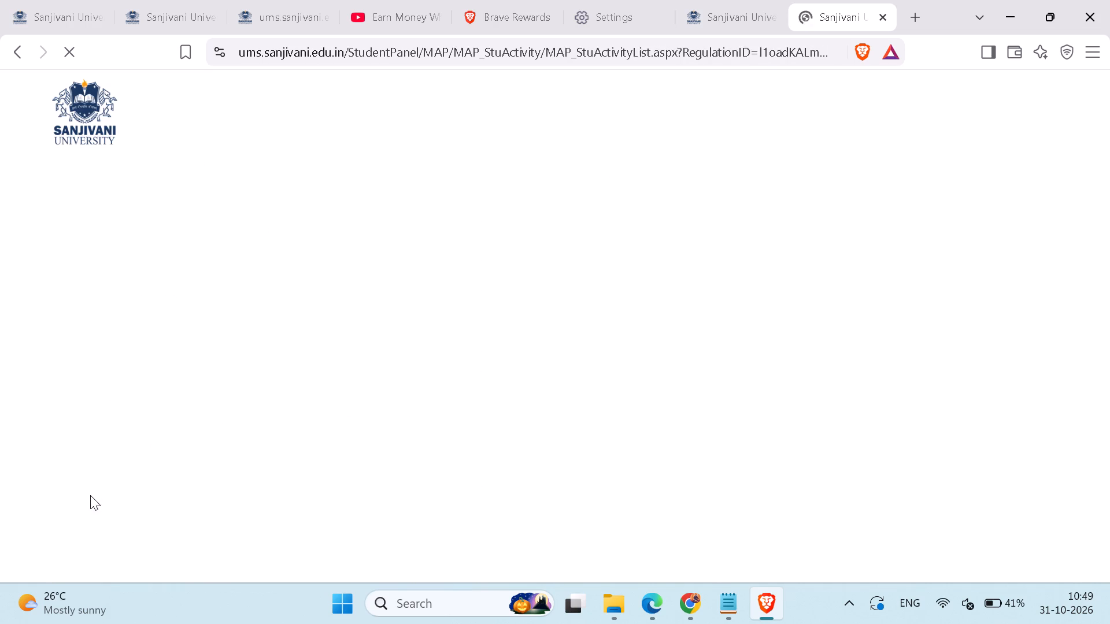
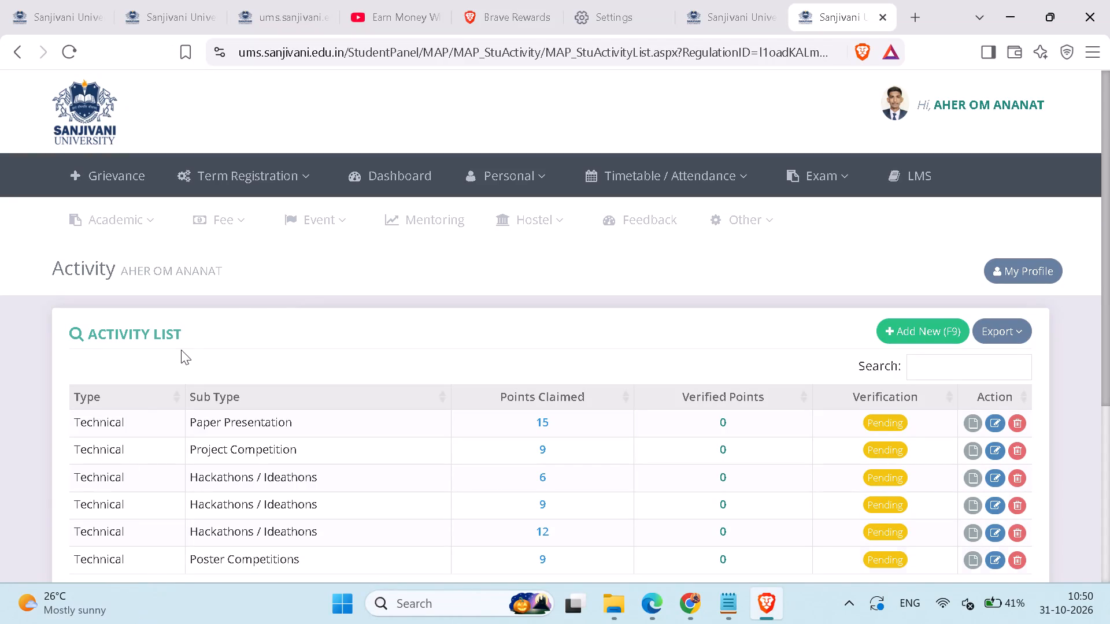
Open the Hackathons / Ideathons activity with 6 claimed points, blockchain hackthon, for editing and set its event level to University/State Level.
scroll(336, 283, "down", 1)
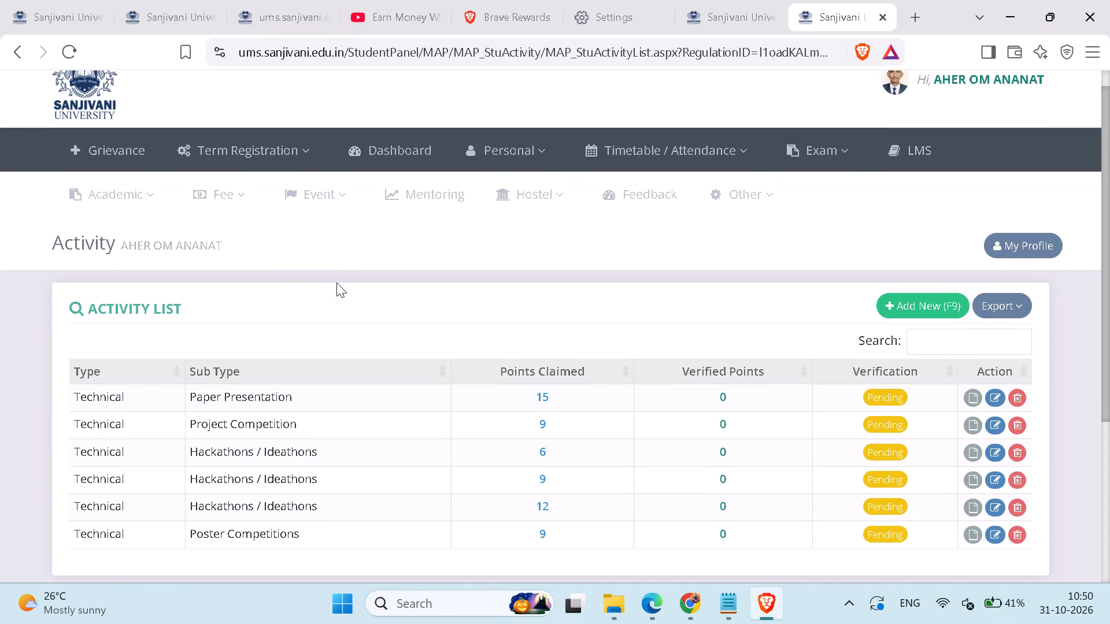
scroll(336, 283, "down", 2)
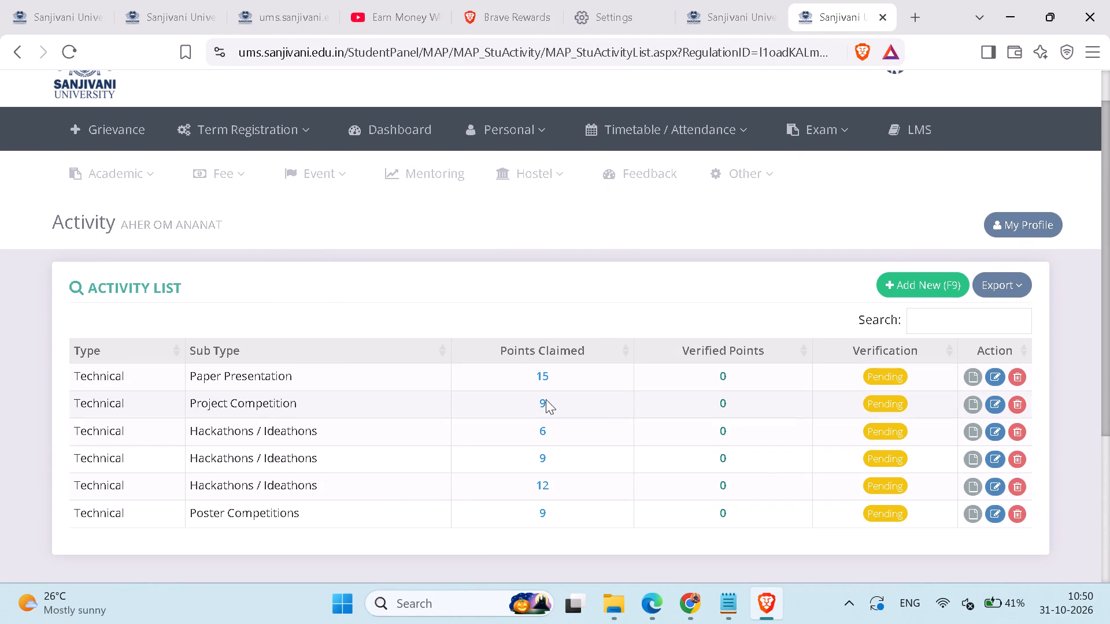
left_click(996, 436)
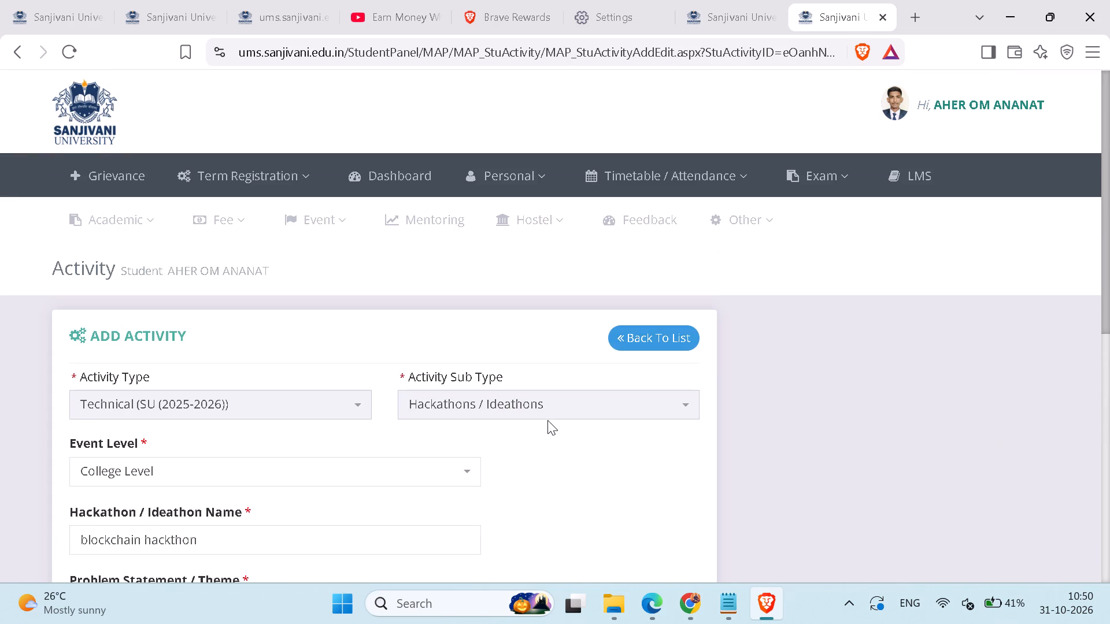
scroll(547, 420, "down", 2)
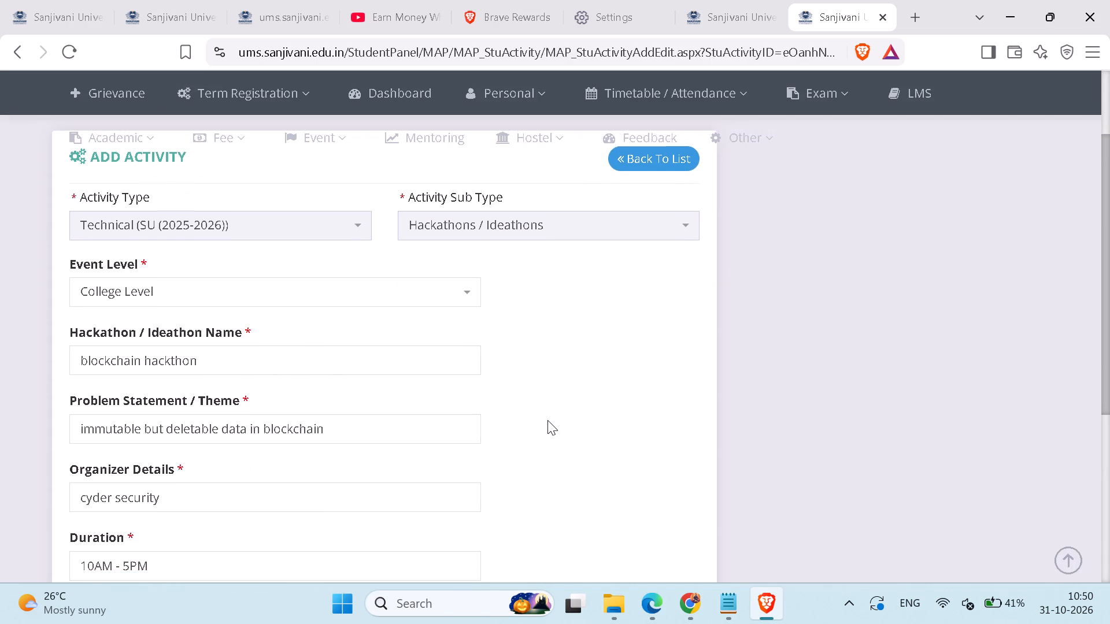
scroll(547, 420, "down", 3)
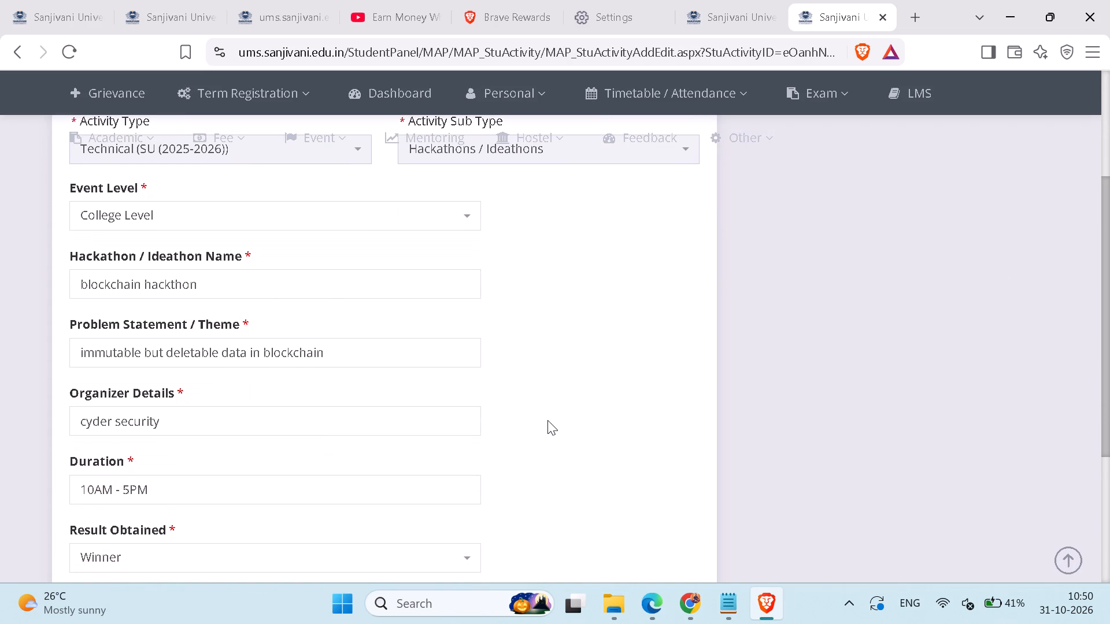
scroll(547, 420, "down", 1)
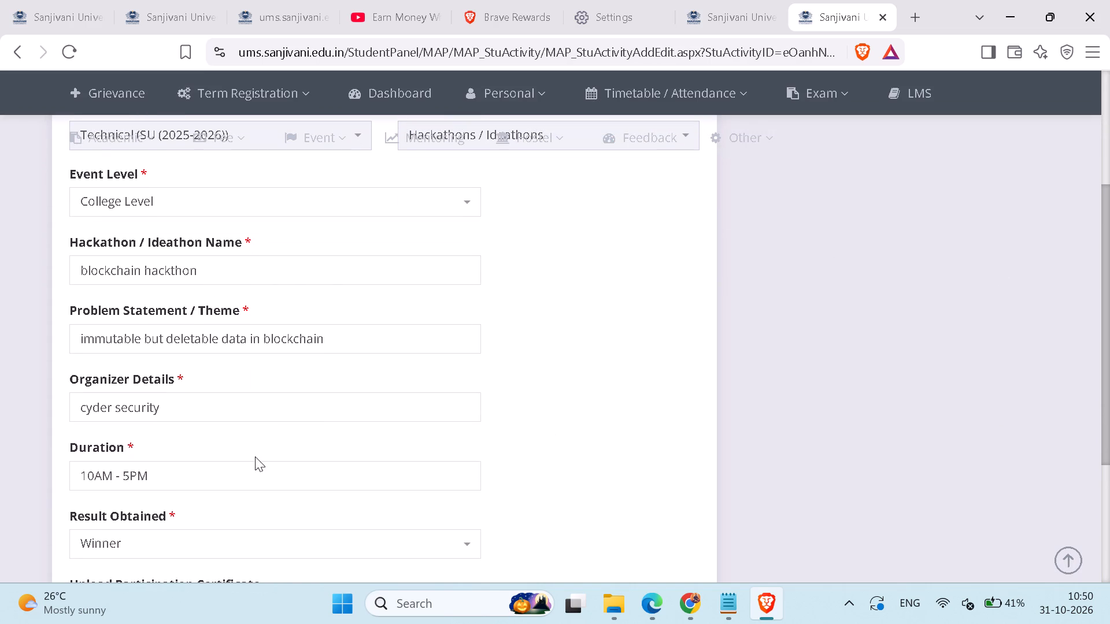
left_click(239, 212)
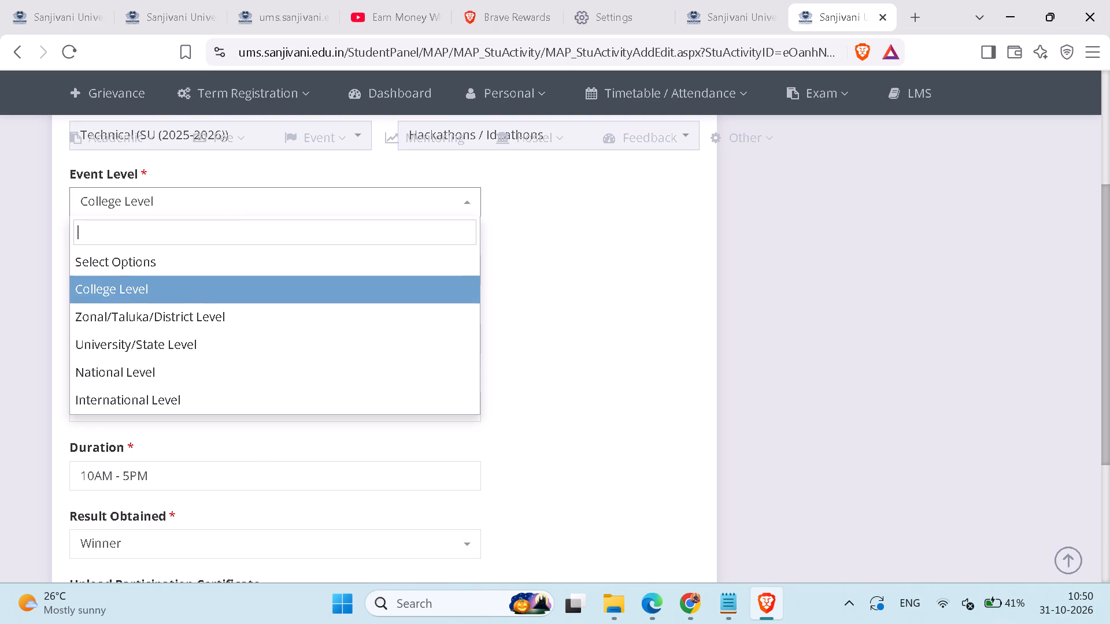
left_click(165, 340)
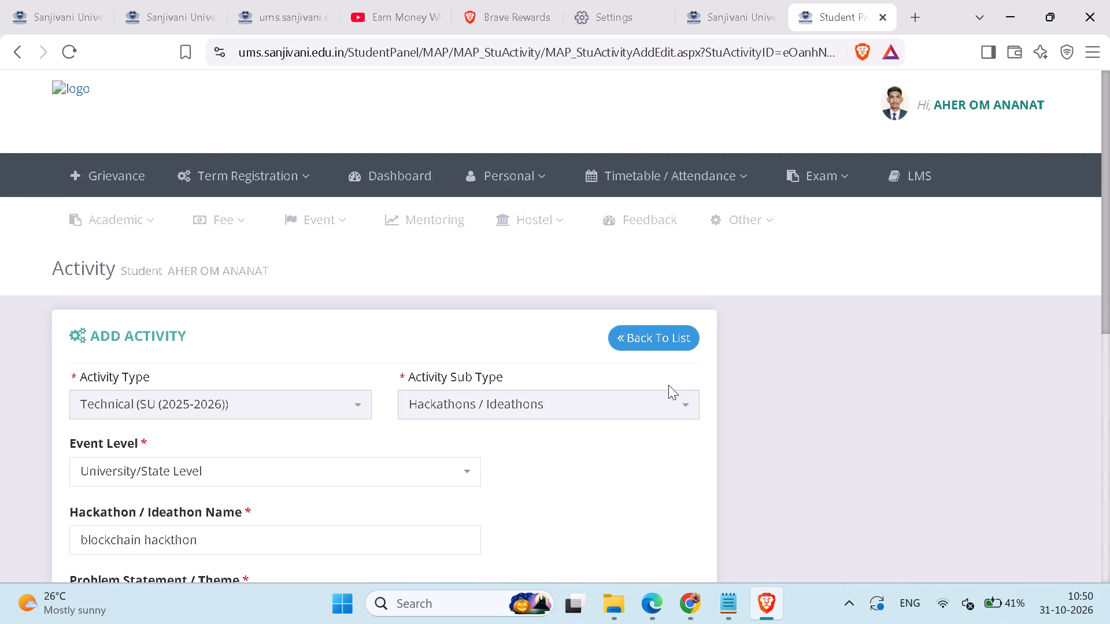
Set the blockchain hackthon's obtained result to Winner and save the activity.
scroll(668, 385, "down", 5)
left_click(82, 486)
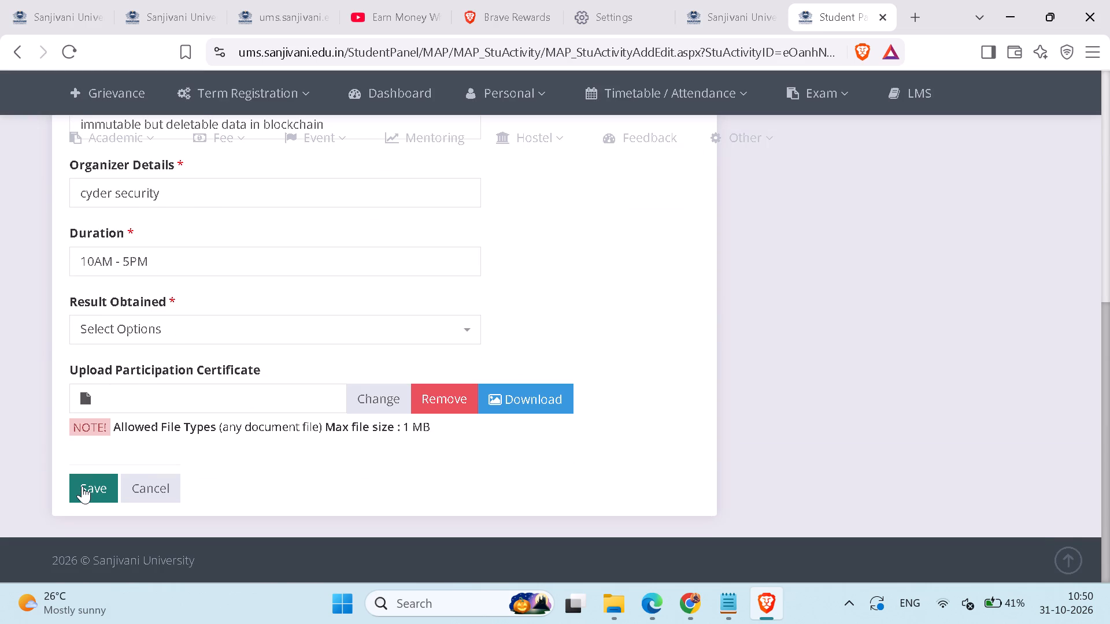
scroll(82, 486, "down", 4)
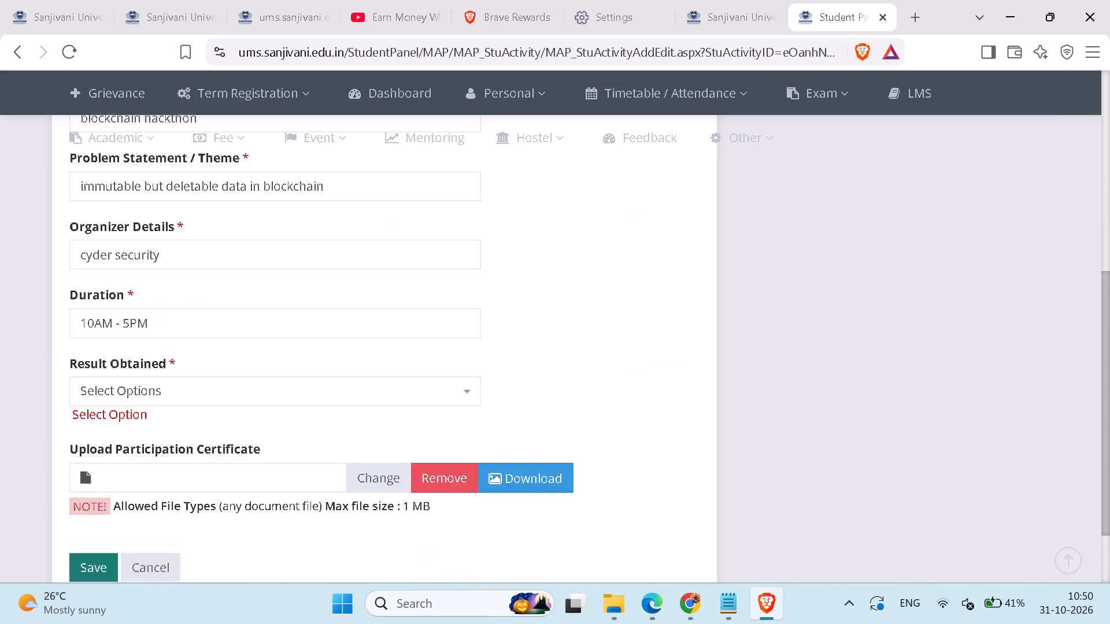
left_click(150, 297)
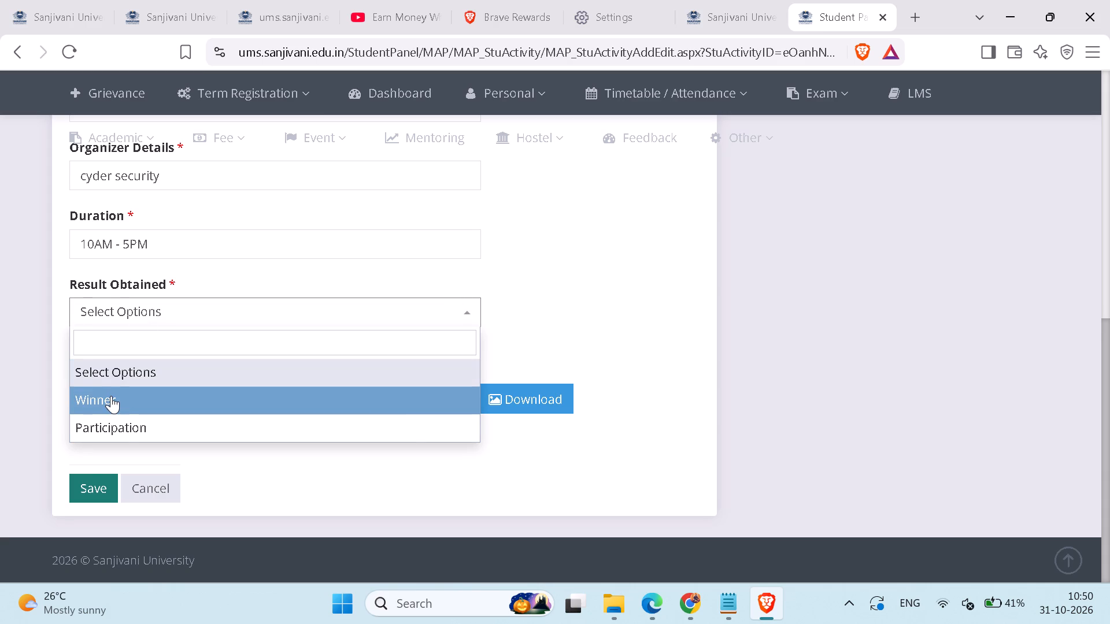
left_click(111, 396)
scroll(94, 497, "down", 5)
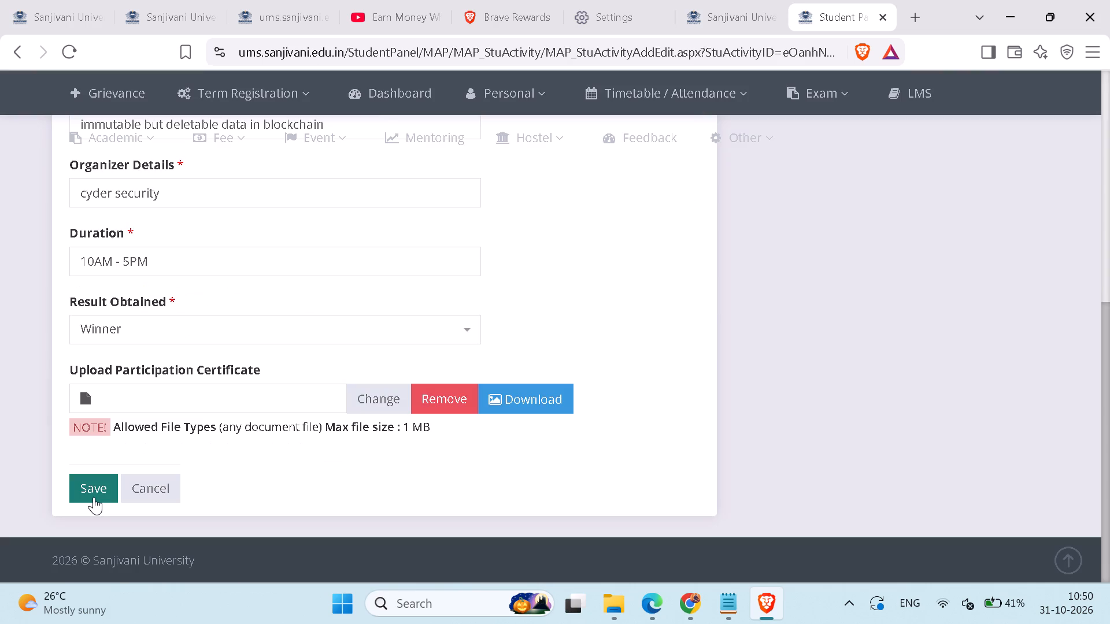
left_click(102, 489)
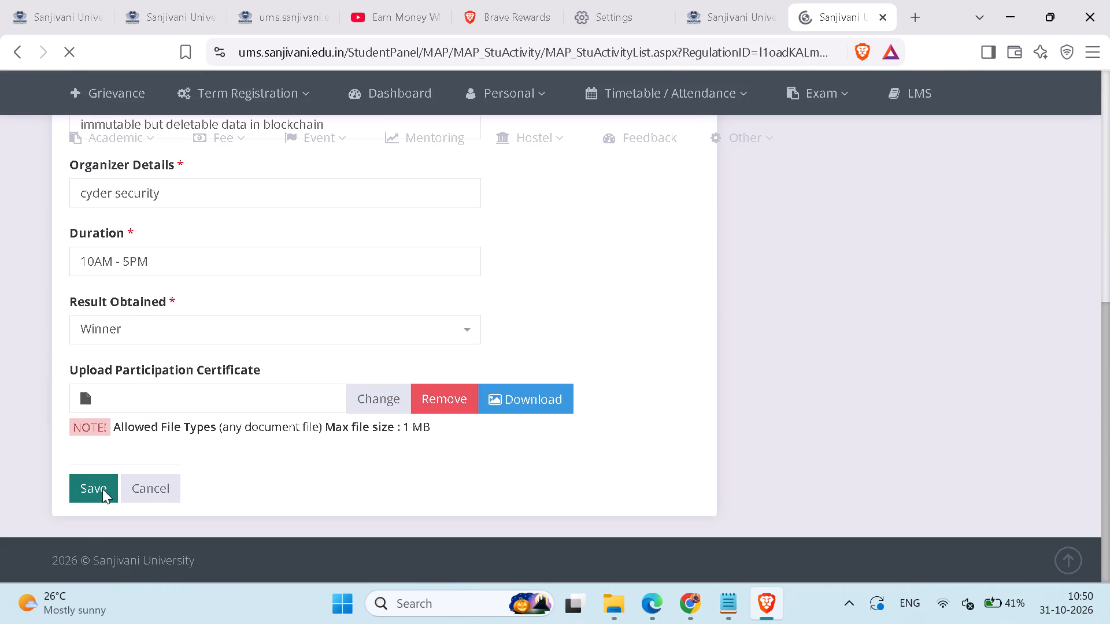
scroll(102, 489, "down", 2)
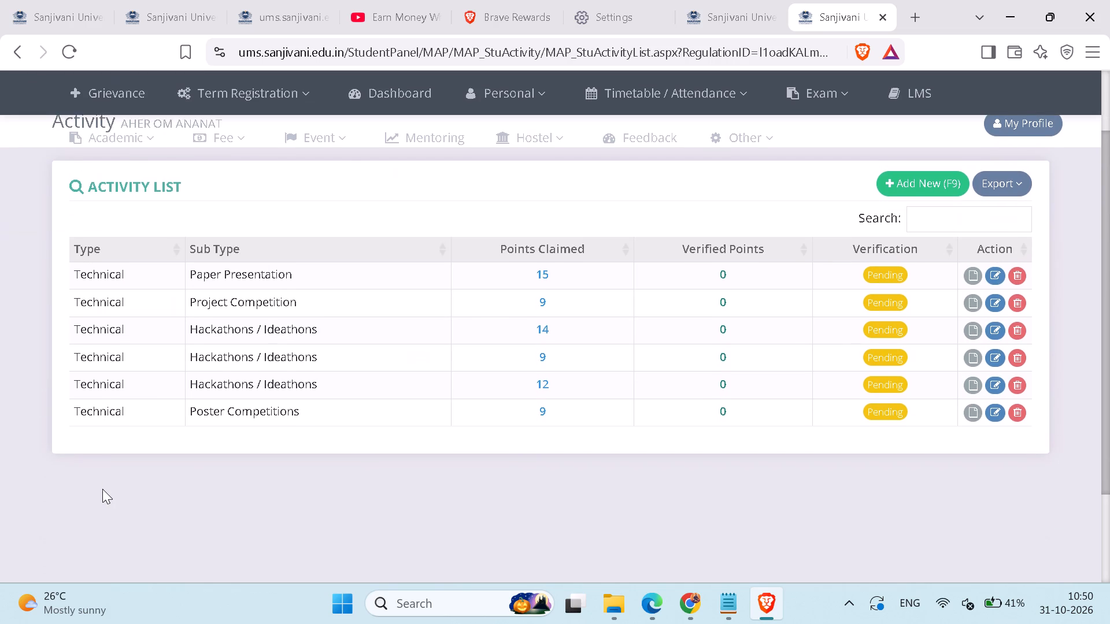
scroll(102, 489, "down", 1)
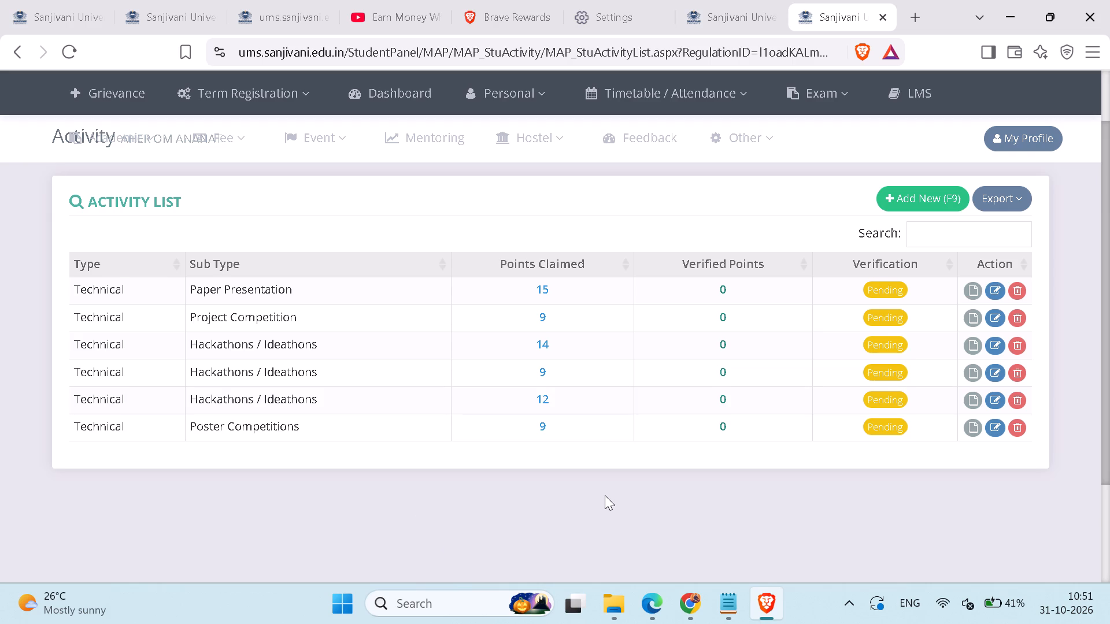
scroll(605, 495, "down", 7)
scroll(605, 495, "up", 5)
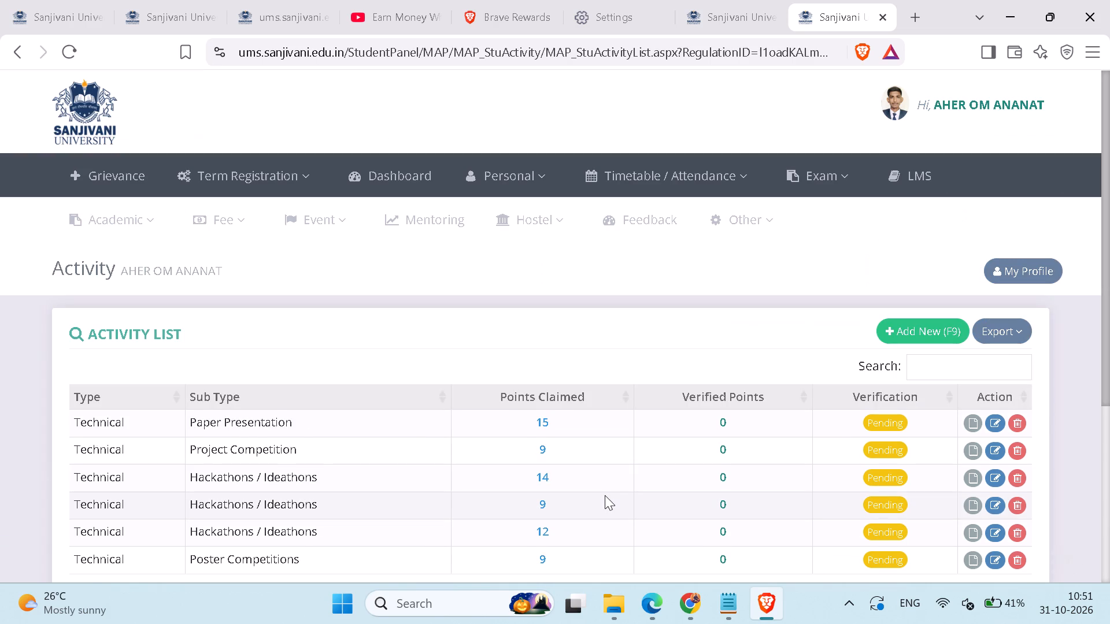